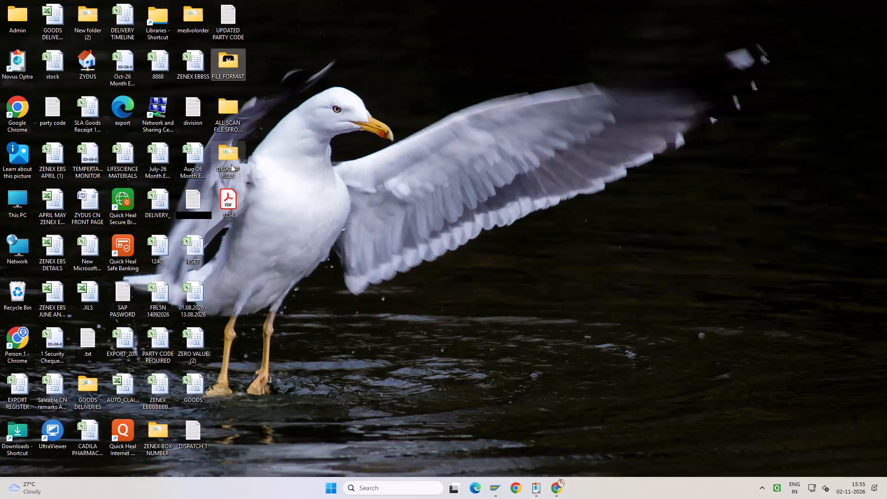
Open the 19. OCTUBER 2026 folder inside the desktop folder ALL SCAN FILE SFROM APR 2025.
double_click(231, 108)
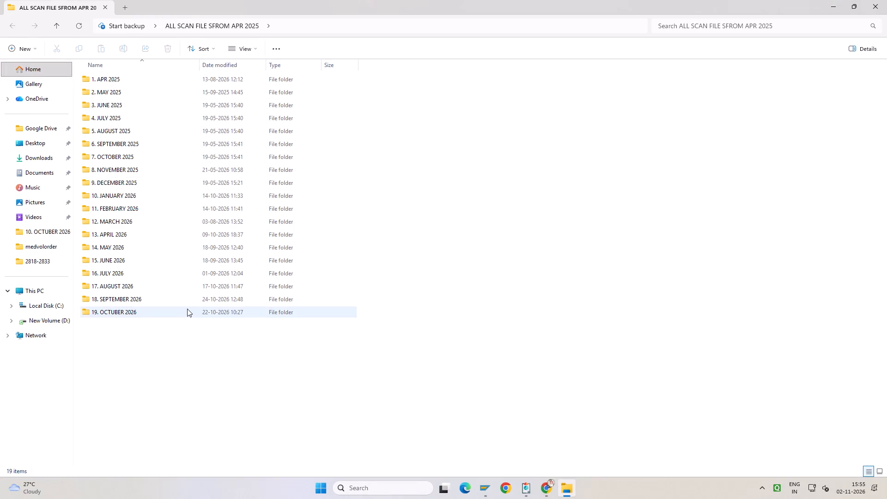
double_click(187, 309)
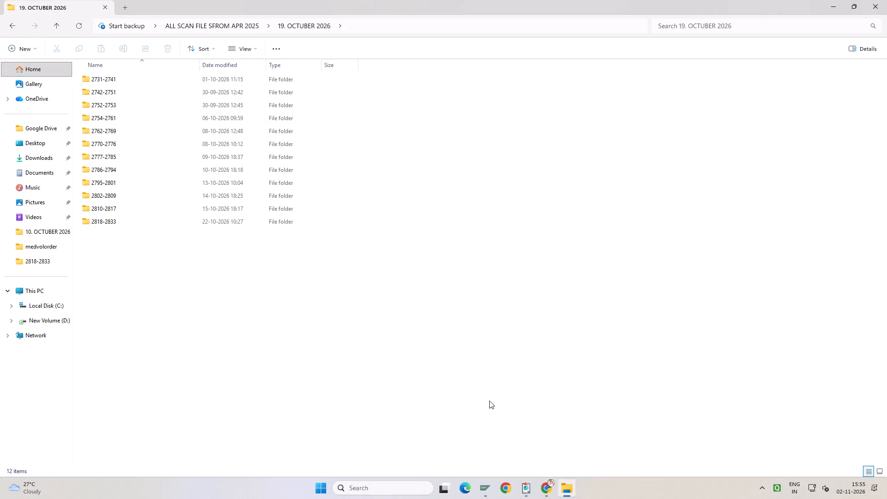
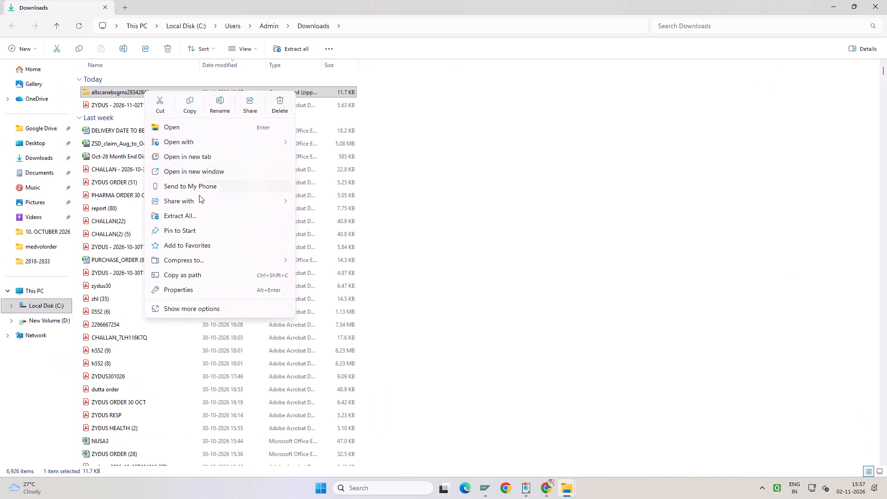
Start extracting the zipped folder allscanebsgrns28342840 in Downloads and open the browser for choosing its destination folder.
left_click(207, 216)
left_click(557, 208)
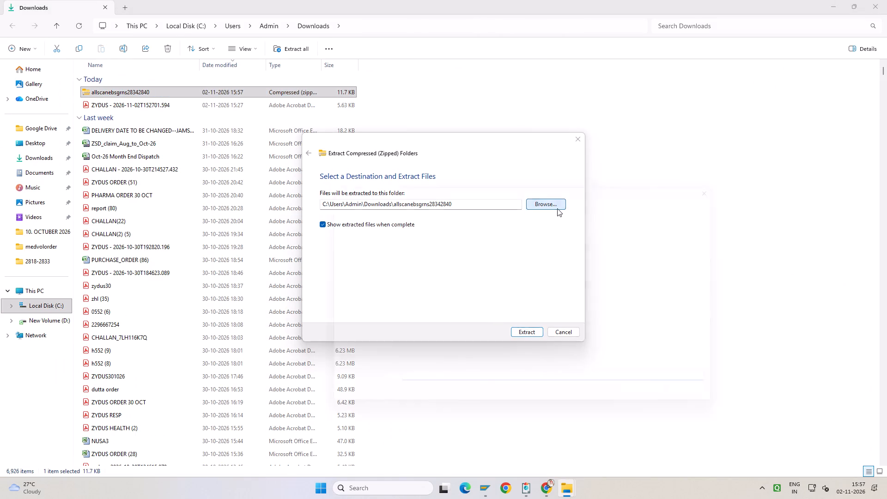
Create a folder named 20. NOVEMBER 2026 in the Desktop folder ALL SCAN FILE SFROM APR 2025 while choosing the extraction destination.
left_click(349, 282)
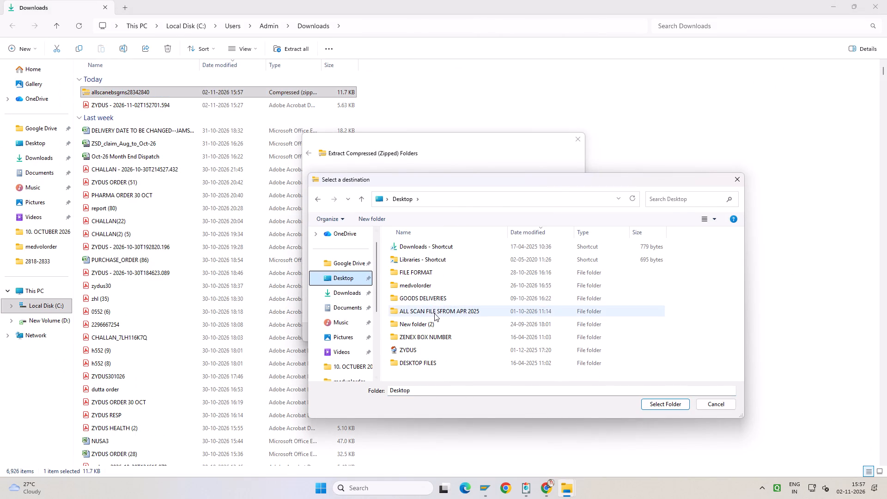
double_click(434, 313)
scroll(434, 313, "down", 9)
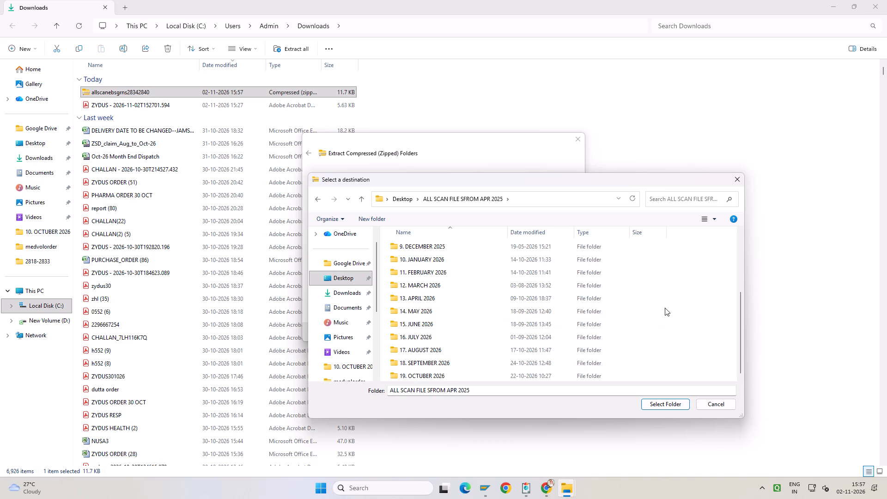
left_click(667, 306)
right_click(677, 303)
left_click(701, 398)
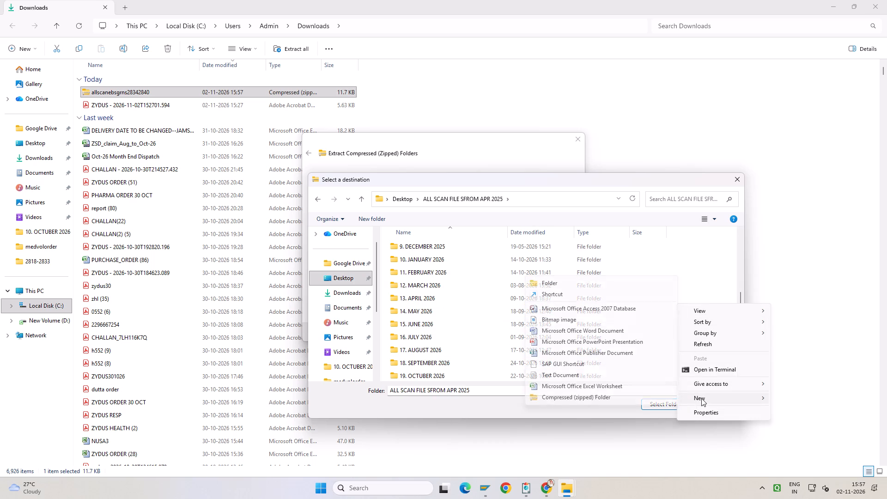
left_click(559, 283)
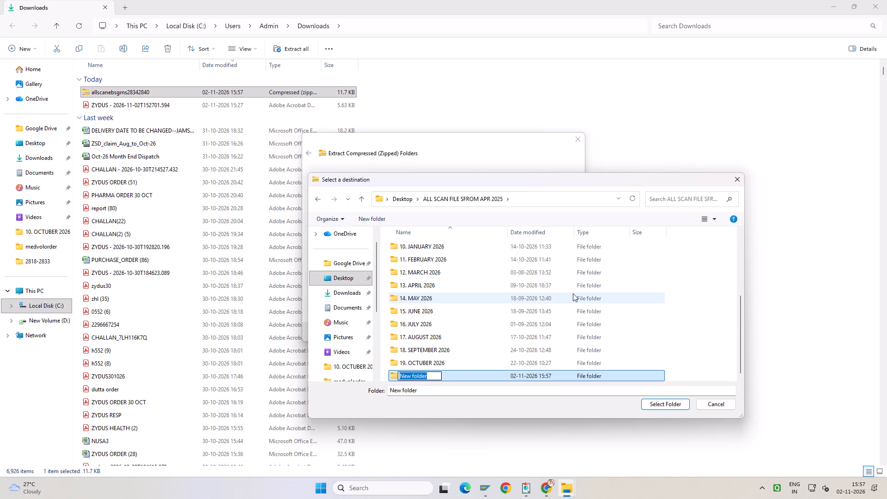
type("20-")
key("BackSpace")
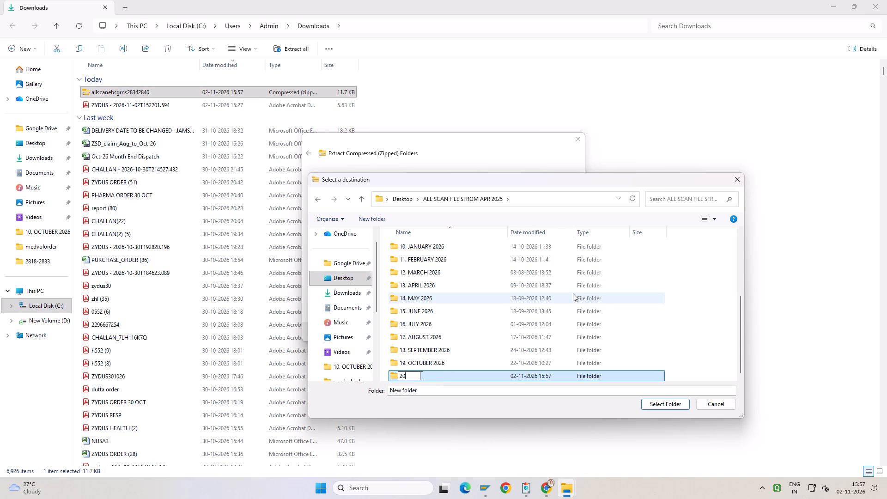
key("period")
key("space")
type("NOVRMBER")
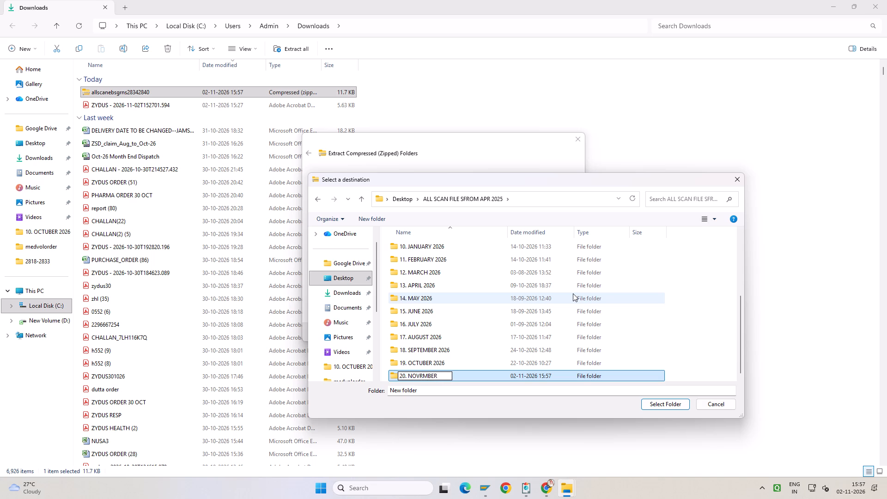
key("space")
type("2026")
left_click(425, 377)
key("BackSpace")
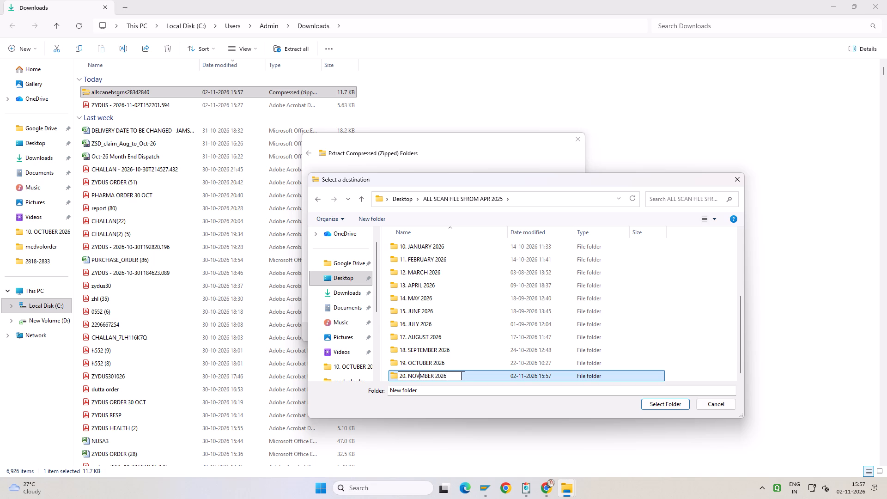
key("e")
key("Return")
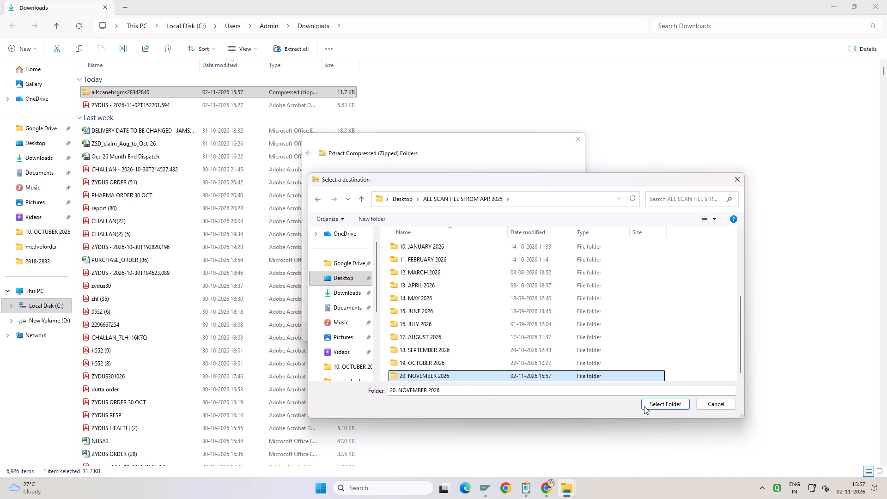
Extract the allscanebsgrns28342840 archive into the 20. NOVEMBER 2026 folder.
left_click(659, 404)
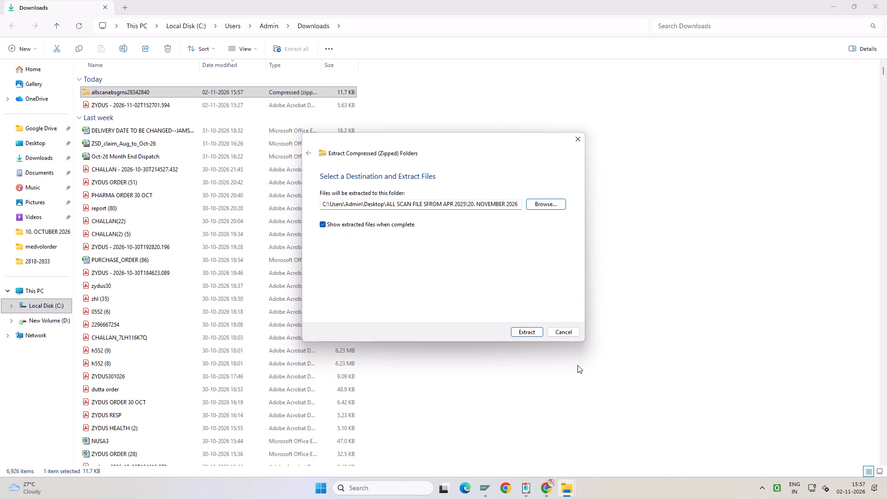
left_click(527, 329)
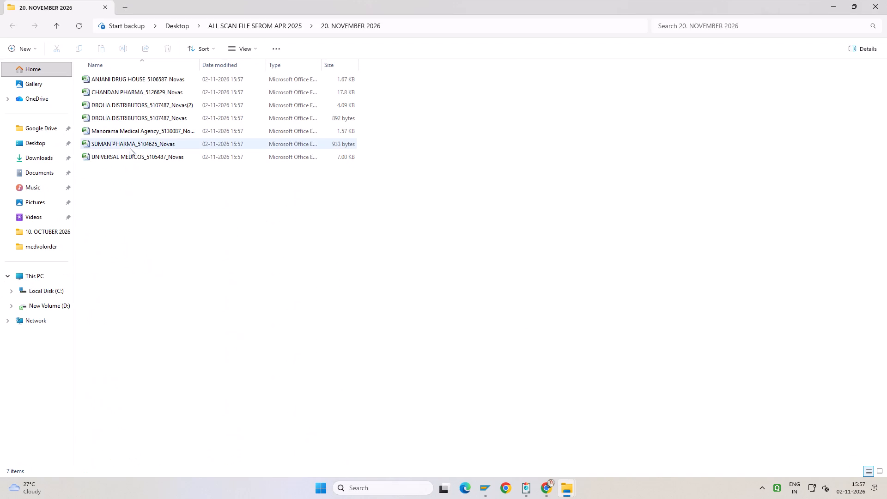
In the ANJANI DRUG HOUSE_5106587_Novas file, autofit all column widths and delete the empty column I before the claim details.
double_click(139, 80)
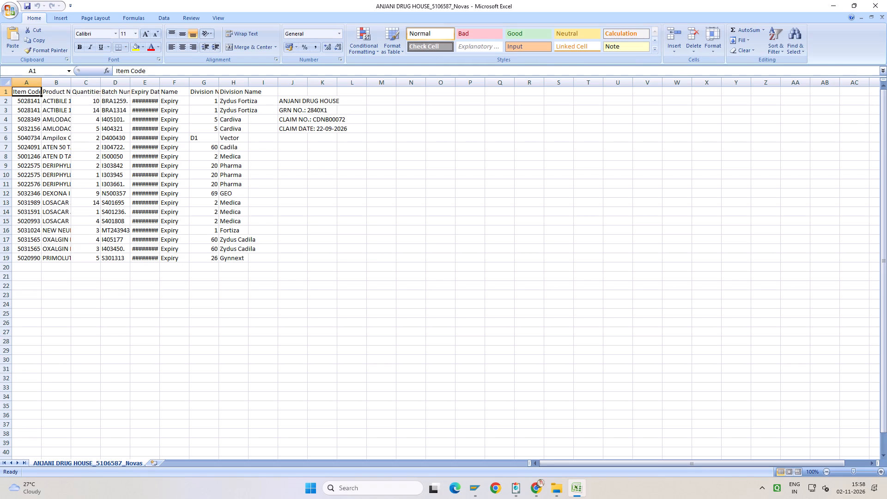
left_click(4, 80)
double_click(42, 80)
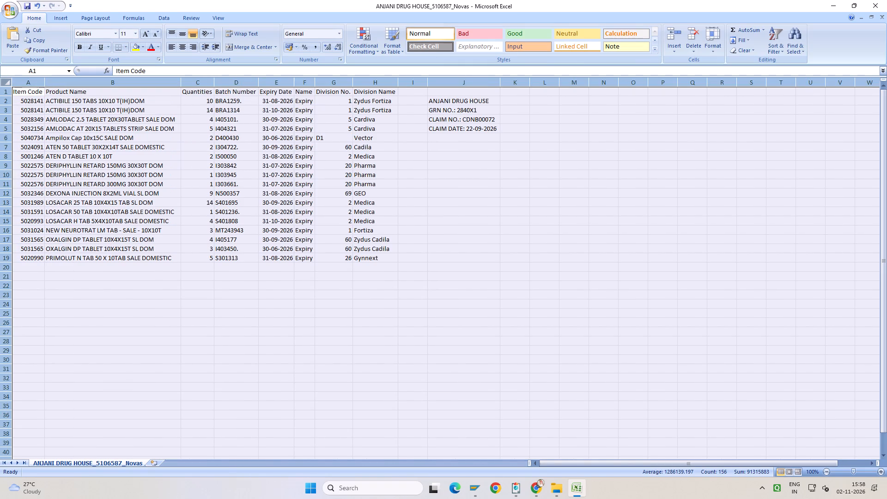
left_click(410, 84)
key("ctrl+minus")
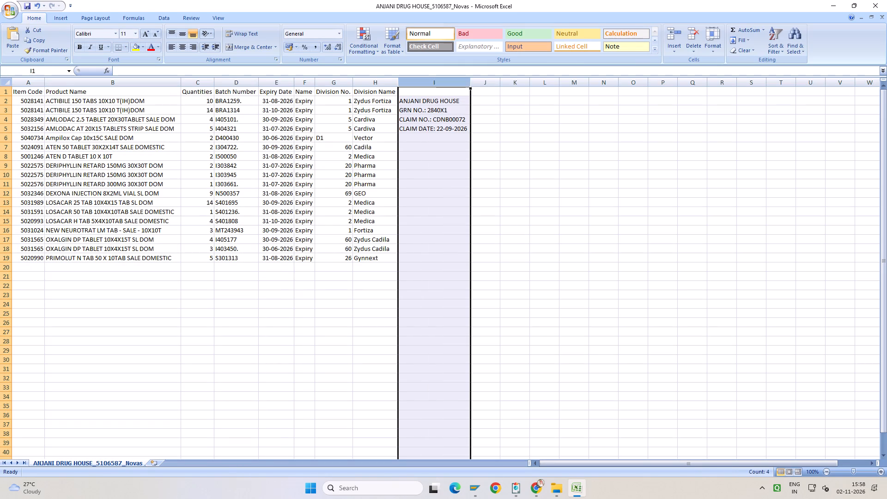
Apply all borders to the claim data in range A1:I19.
left_click_drag(34, 91, 412, 255)
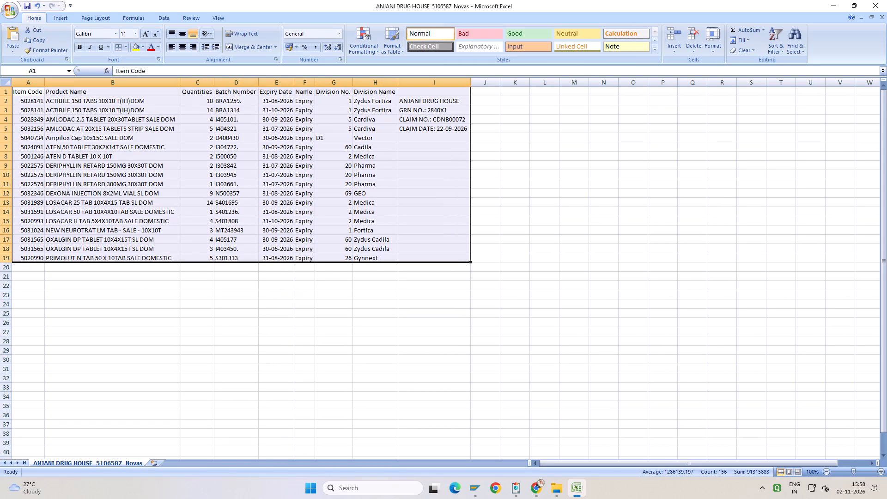
left_click(127, 48)
left_click(147, 117)
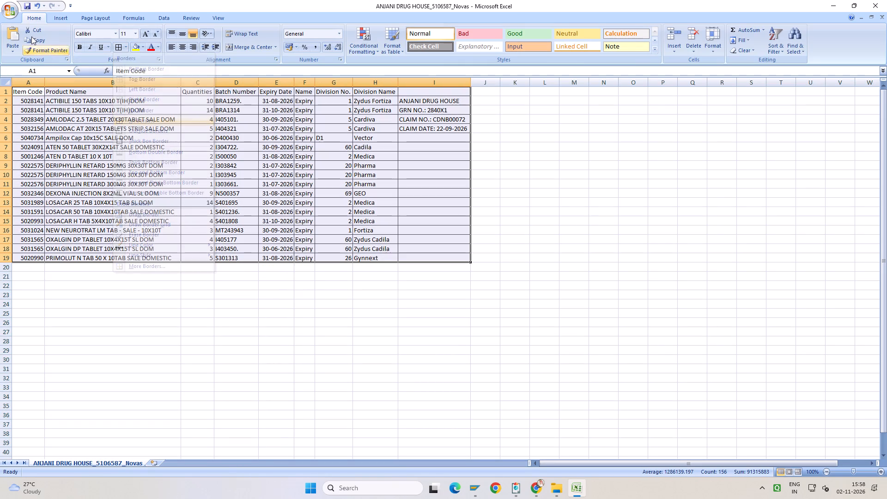
From the print preview, set the page orientation to landscape and the scaling to 70% of normal size.
left_click(15, 15)
left_click(48, 112)
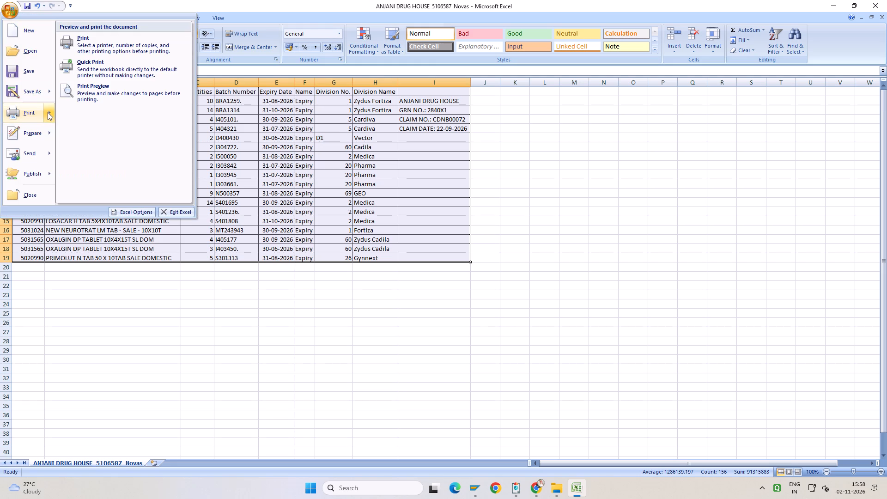
left_click(108, 96)
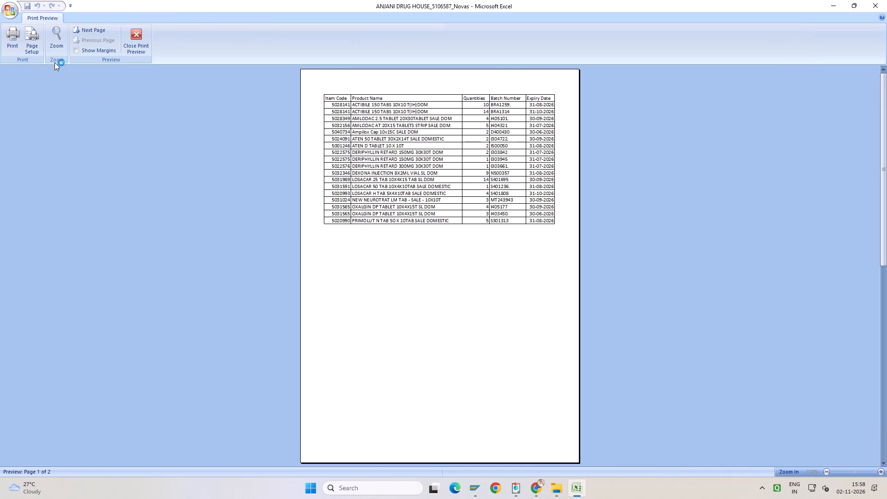
left_click(32, 48)
left_click(409, 169)
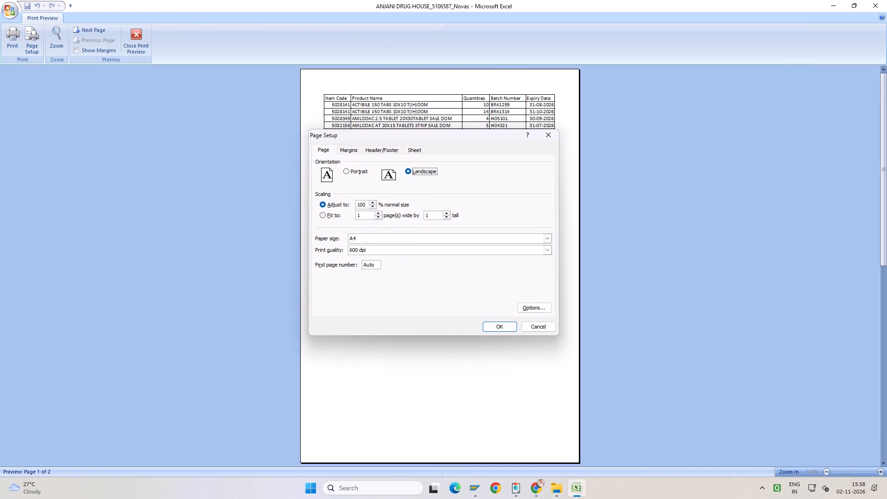
left_click_drag(366, 206, 347, 205)
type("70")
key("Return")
left_click(504, 328)
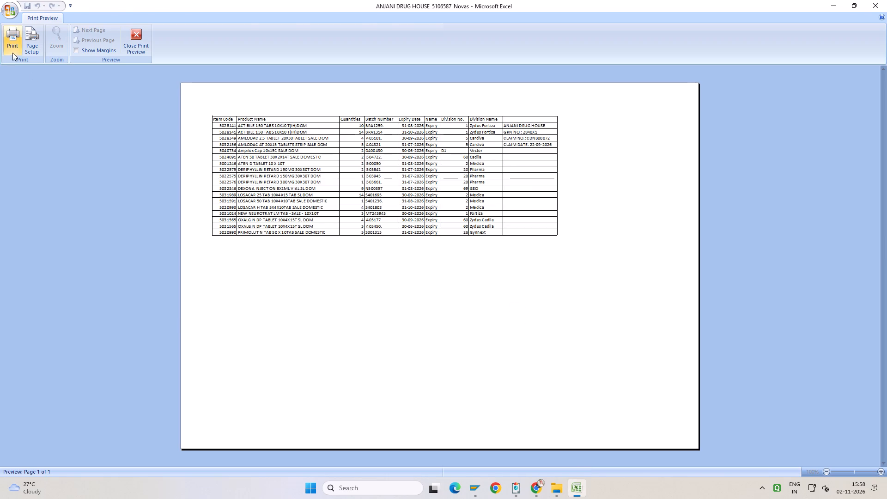
Print the active sheet on the Canon LBP6230/6240 printer.
left_click(12, 44)
left_click(471, 179)
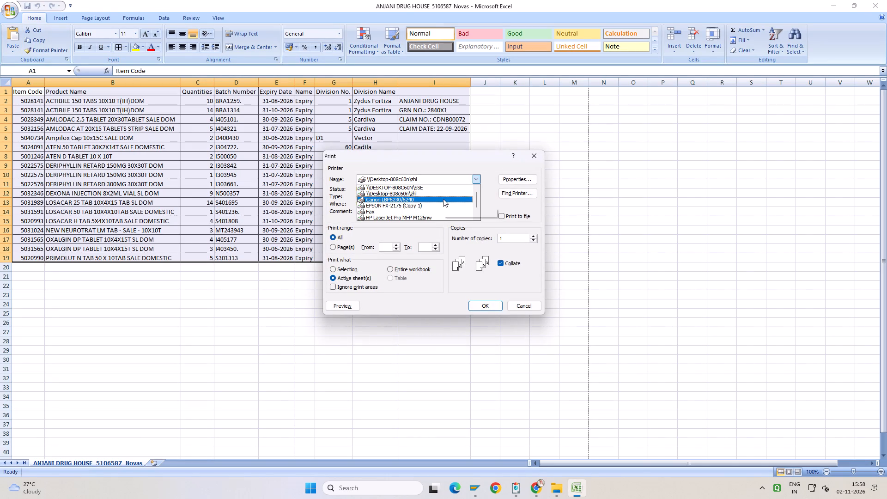
left_click(443, 199)
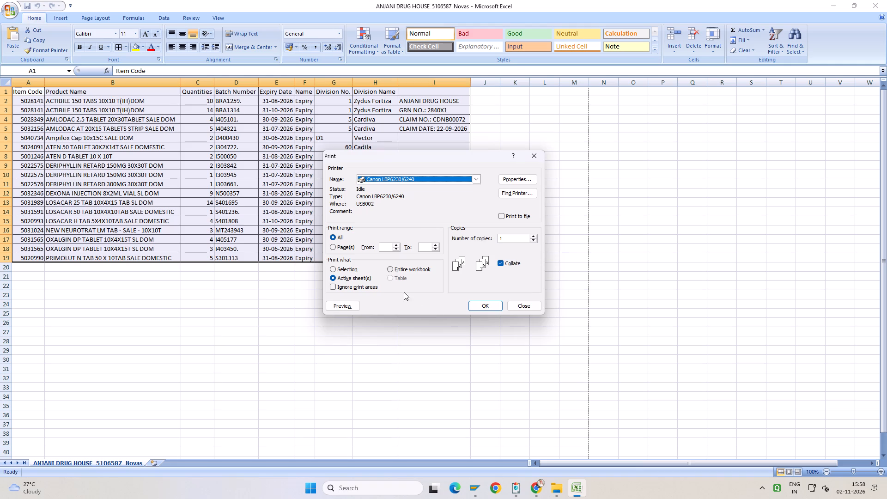
left_click(492, 305)
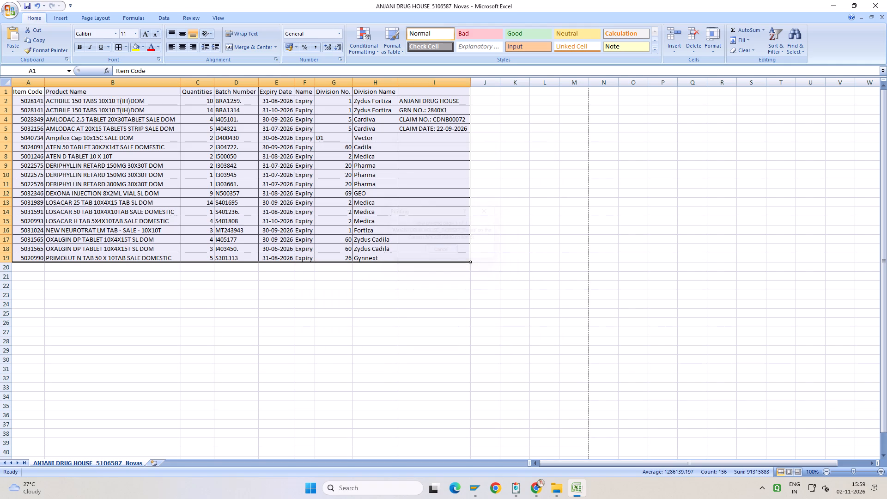
Save the ANJANI DRUG HOUSE file and close it.
key("ctrl+s")
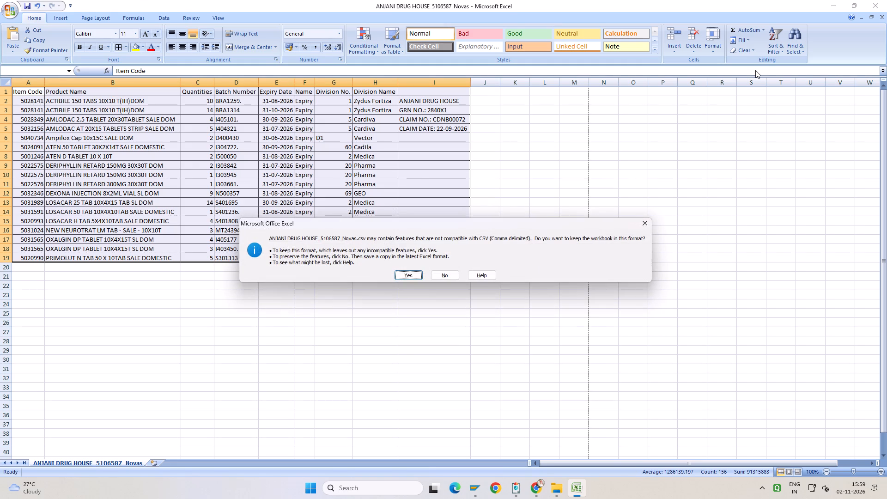
left_click(437, 278)
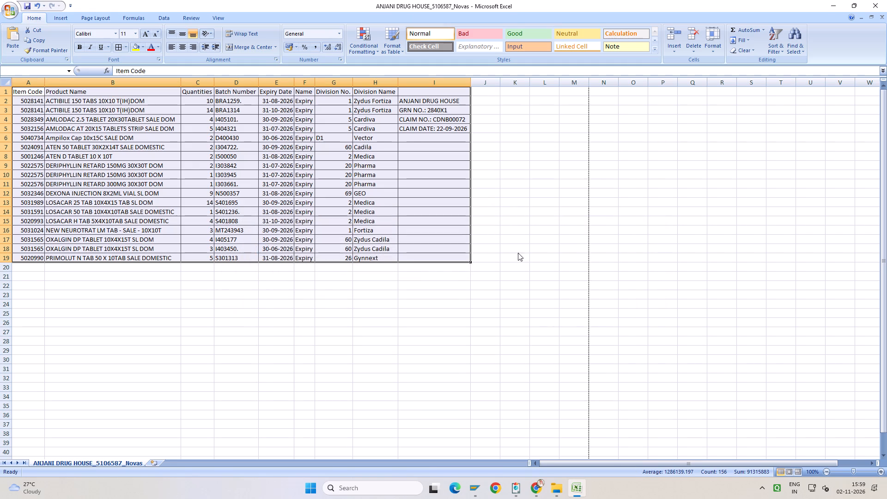
left_click(879, 0)
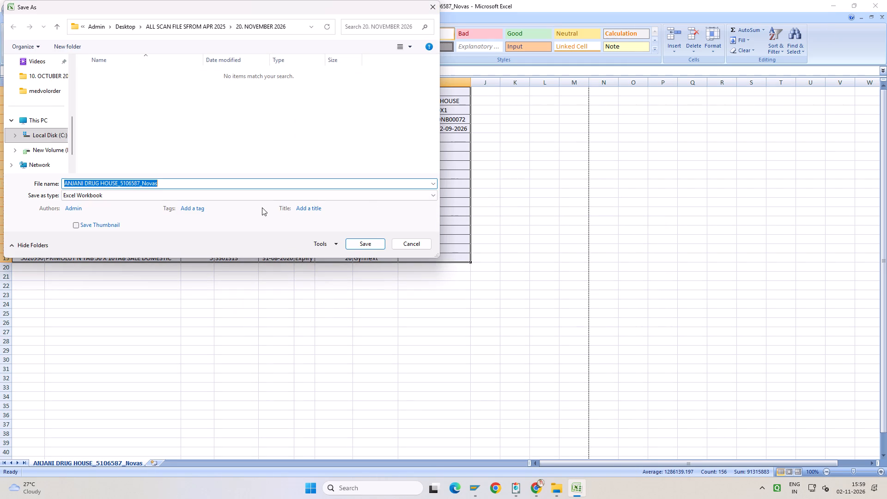
left_click(410, 244)
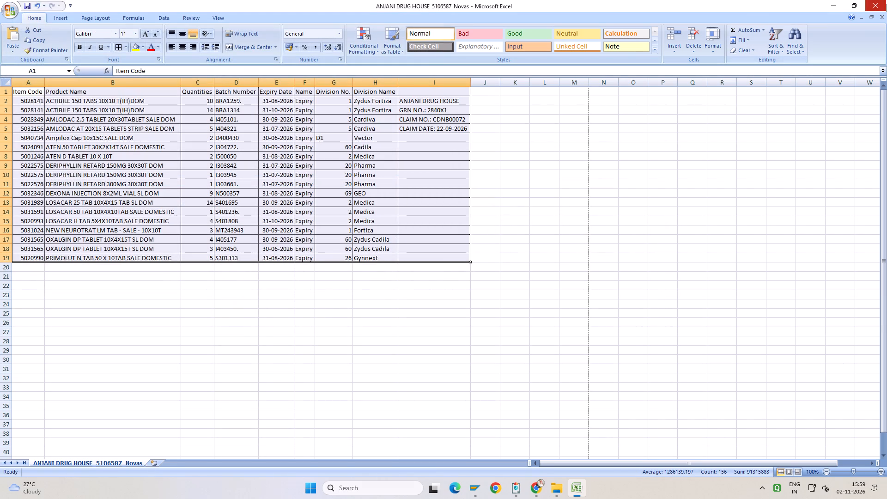
left_click(886, 4)
left_click(452, 268)
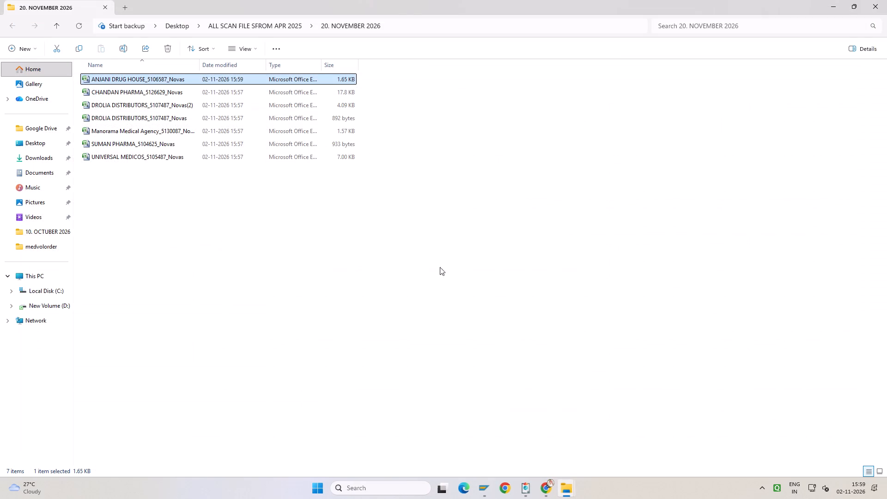
In the CHANDAN PHARMA_5126629_Novas file, autofit all column widths and delete the empty column I before the claim details.
double_click(163, 91)
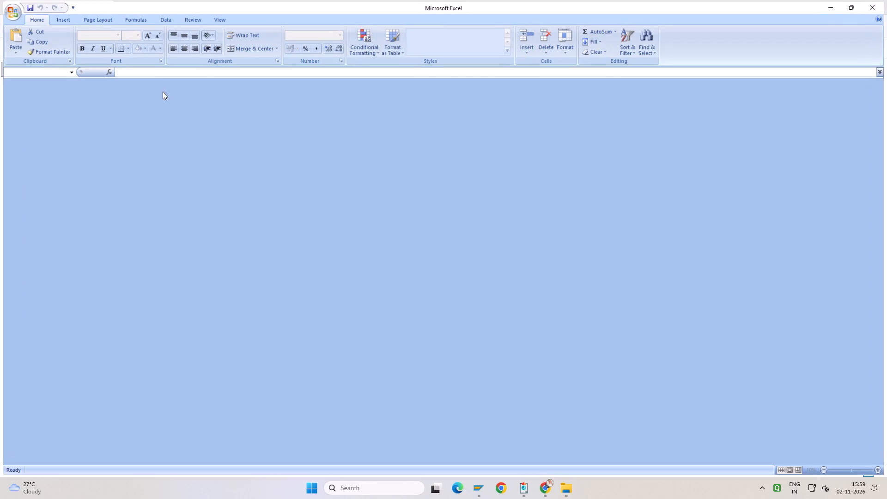
left_click(6, 80)
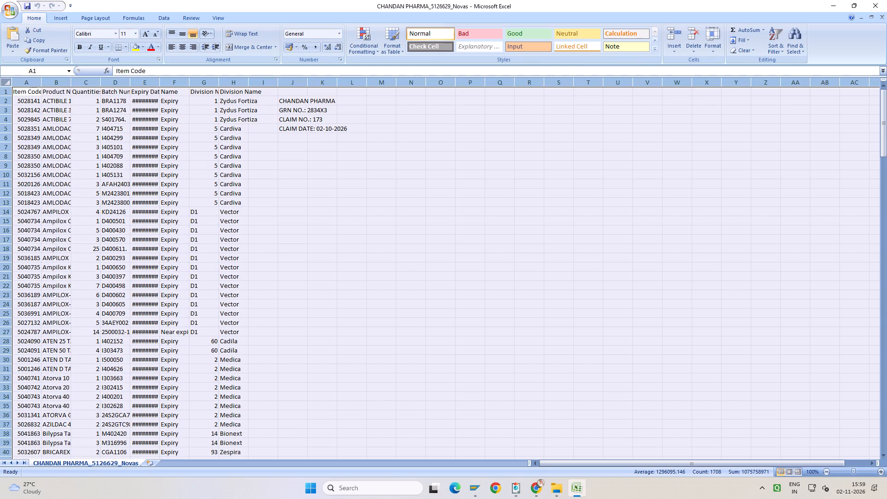
double_click(41, 82)
left_click(434, 84)
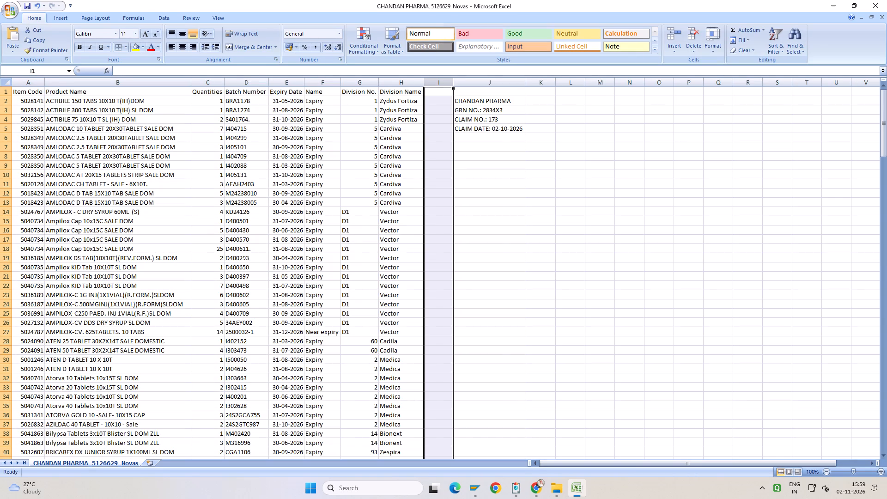
key("ctrl+minus")
Apply all borders to the claim table from A1 through column I, down to the last data row.
left_click_drag(30, 94, 133, 185)
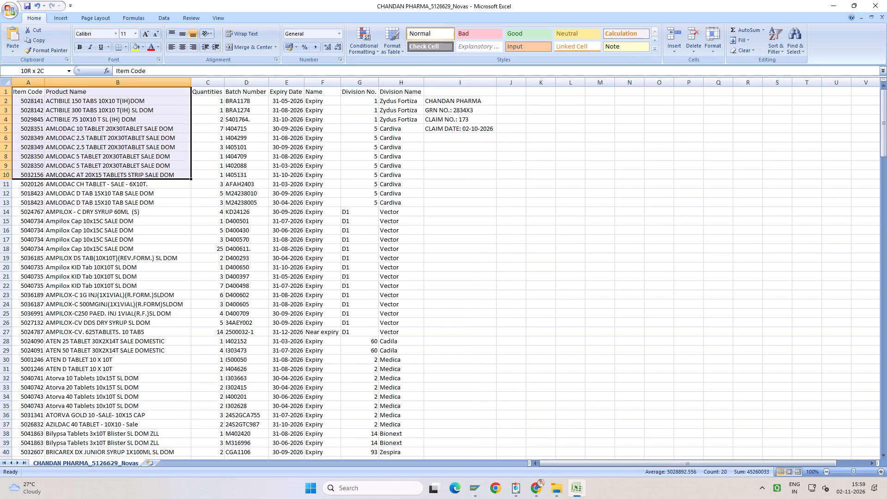
left_click_drag(133, 185, 434, 333)
key("ctrl+shift+Down")
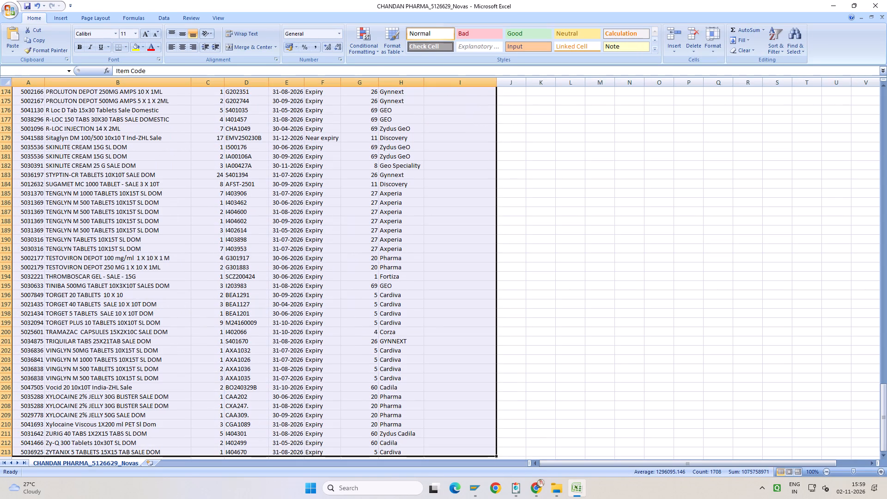
left_click(124, 48)
left_click(143, 117)
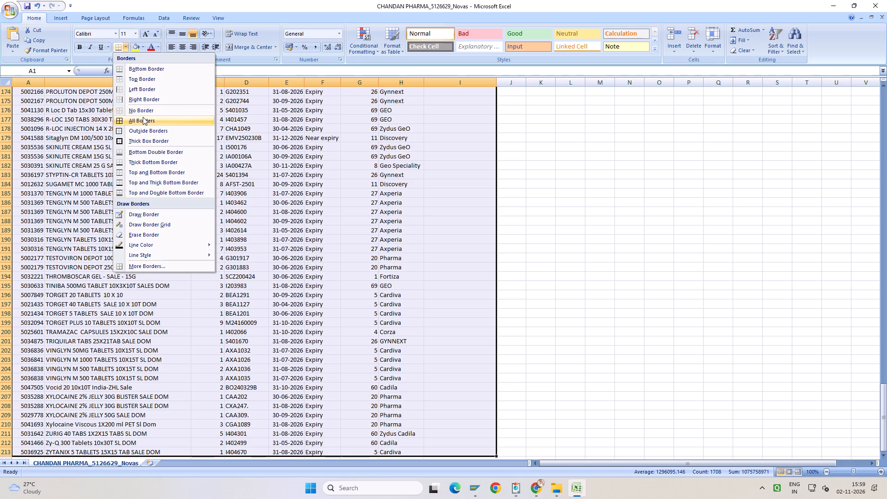
From the print preview, set the page orientation to landscape and the scaling to 70% of normal size.
left_click(12, 15)
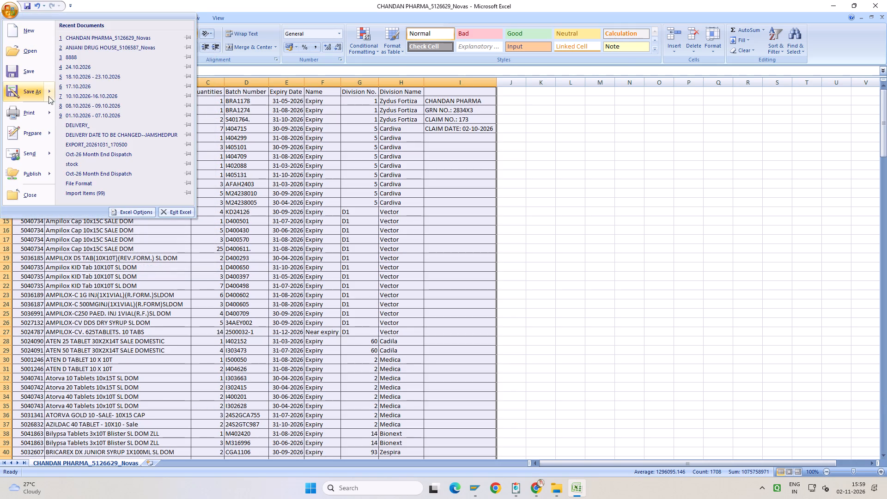
left_click(49, 108)
left_click(77, 101)
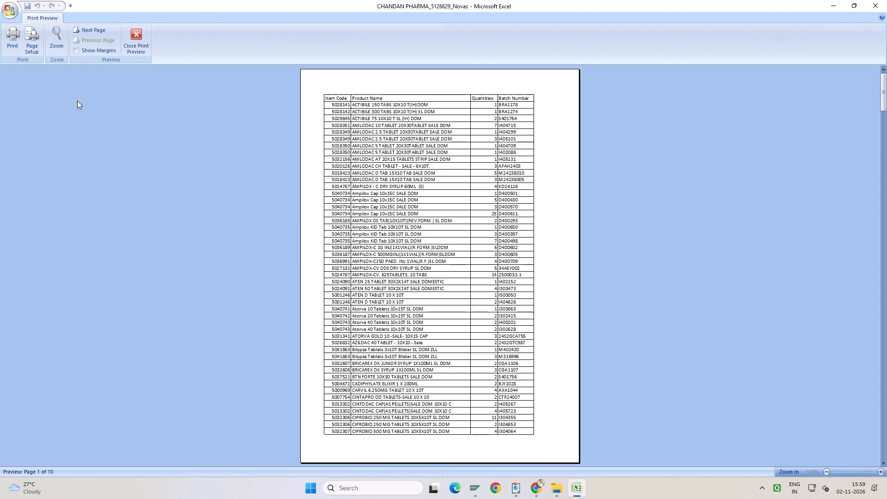
left_click(31, 37)
left_click(406, 172)
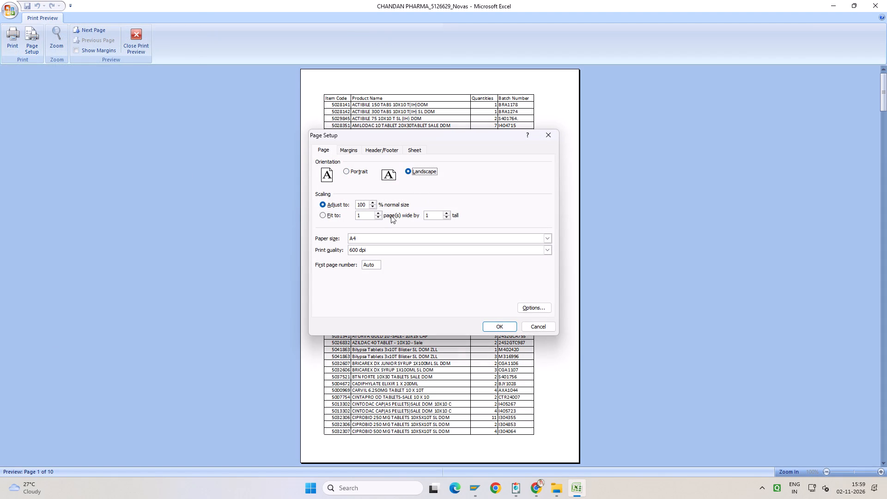
left_click_drag(366, 204, 346, 204)
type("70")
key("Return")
left_click(504, 328)
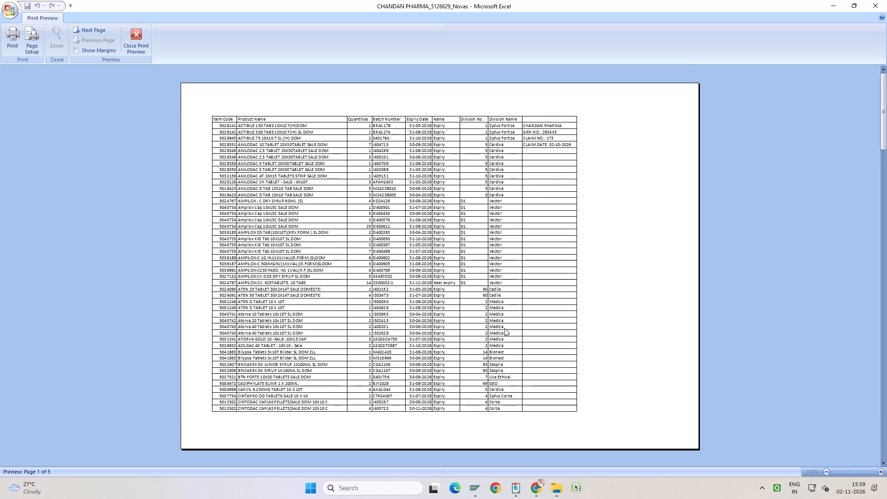
Print the active CHANDAN PHARMA sheet on the Canon LBP6230/6240 printer.
left_click(13, 40)
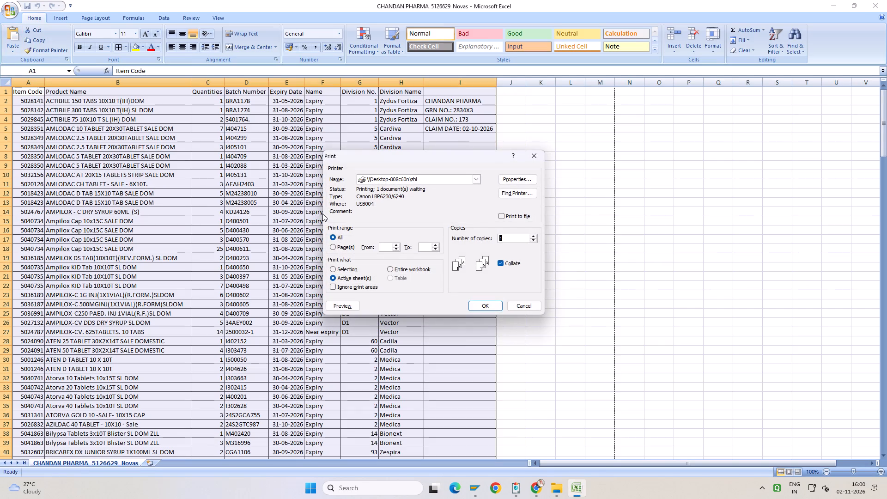
left_click(444, 178)
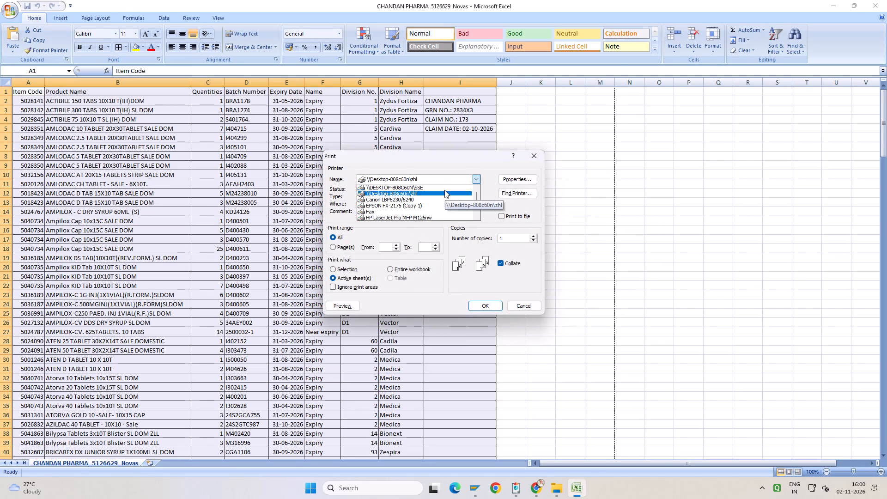
left_click(443, 199)
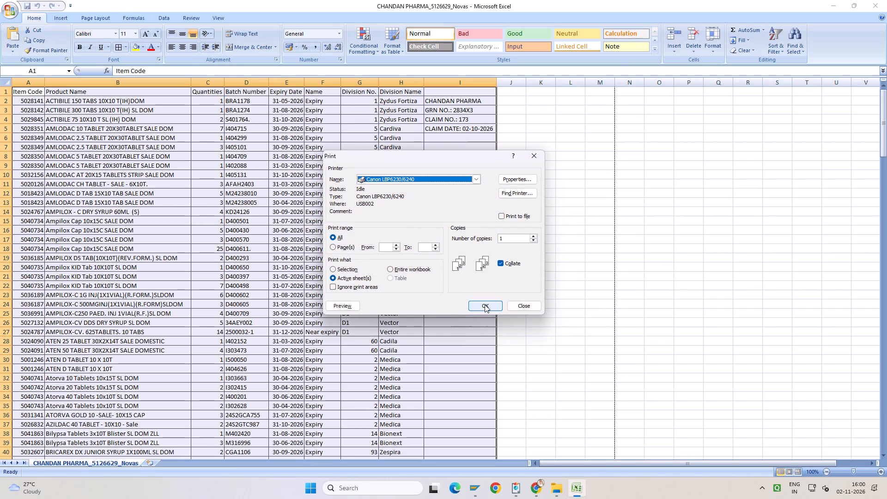
left_click(485, 304)
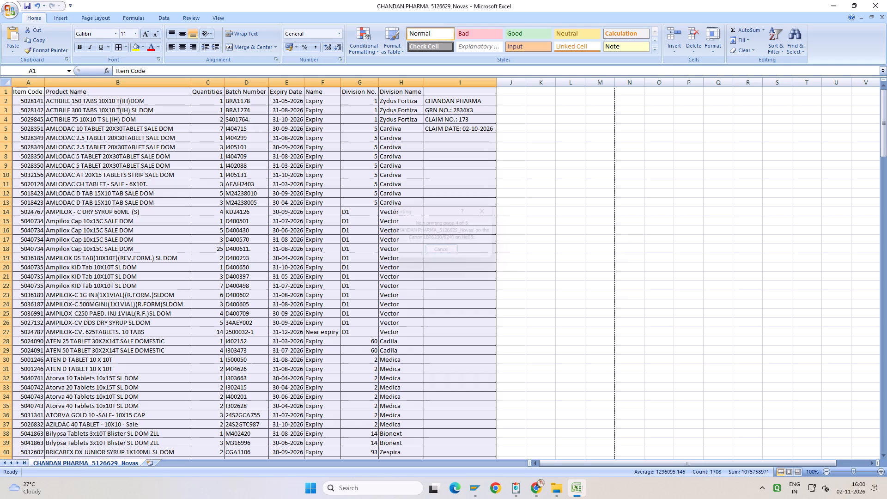
Close the CHANDAN PHARMA_5126629_Novas file without saving the changes.
left_click(876, 4)
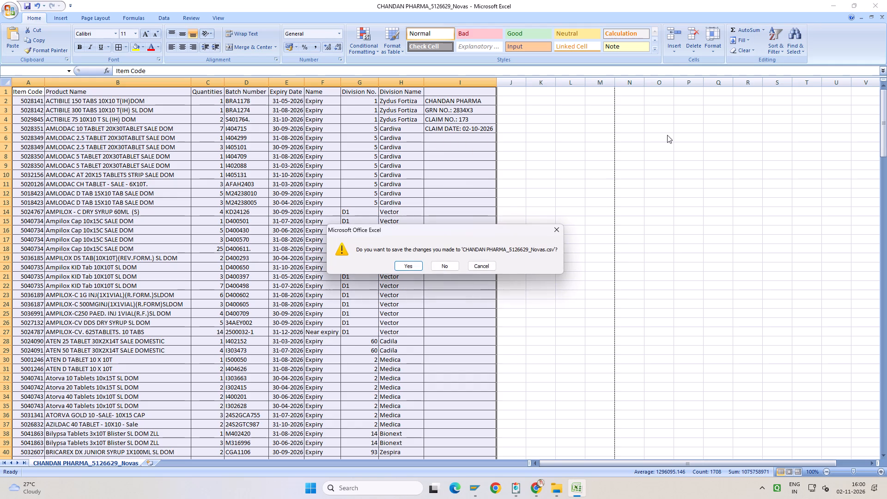
left_click(452, 266)
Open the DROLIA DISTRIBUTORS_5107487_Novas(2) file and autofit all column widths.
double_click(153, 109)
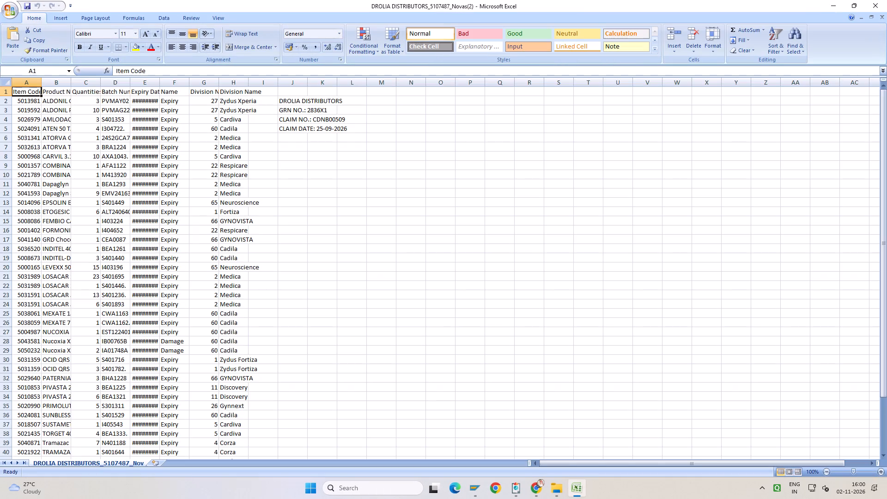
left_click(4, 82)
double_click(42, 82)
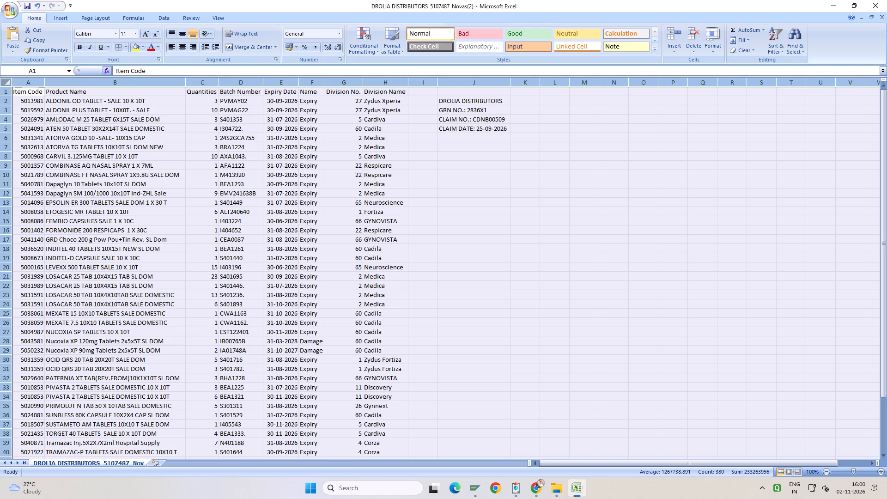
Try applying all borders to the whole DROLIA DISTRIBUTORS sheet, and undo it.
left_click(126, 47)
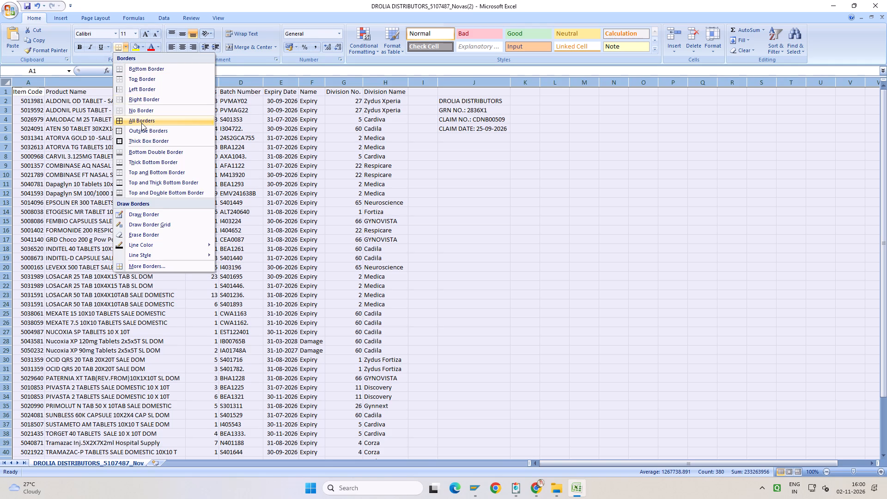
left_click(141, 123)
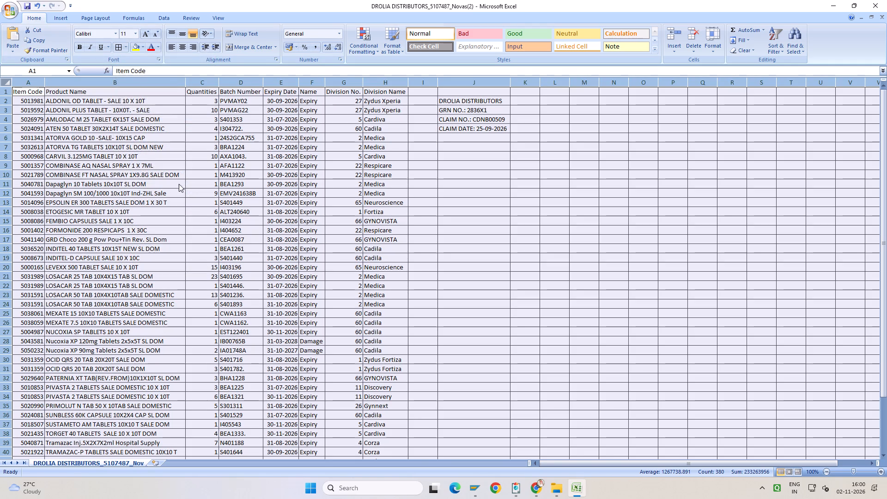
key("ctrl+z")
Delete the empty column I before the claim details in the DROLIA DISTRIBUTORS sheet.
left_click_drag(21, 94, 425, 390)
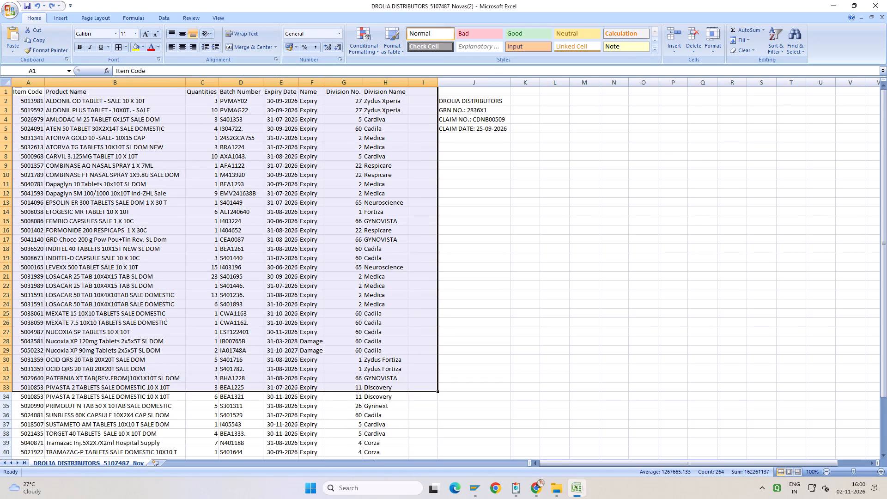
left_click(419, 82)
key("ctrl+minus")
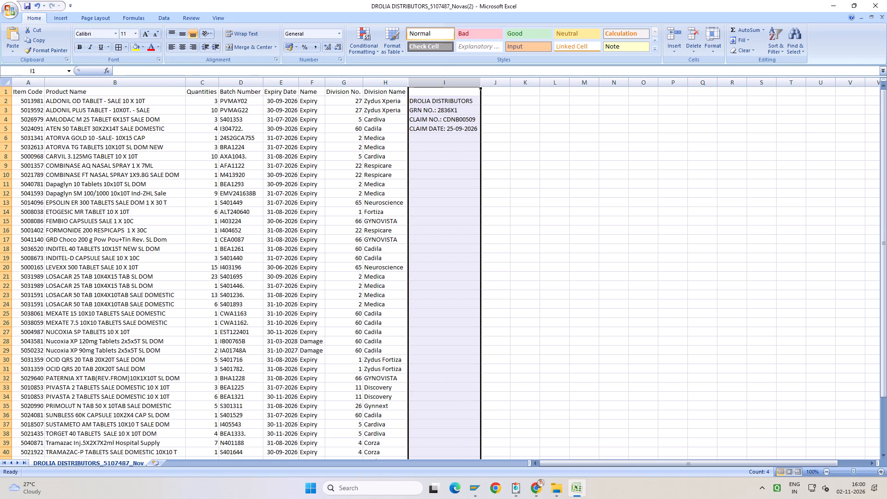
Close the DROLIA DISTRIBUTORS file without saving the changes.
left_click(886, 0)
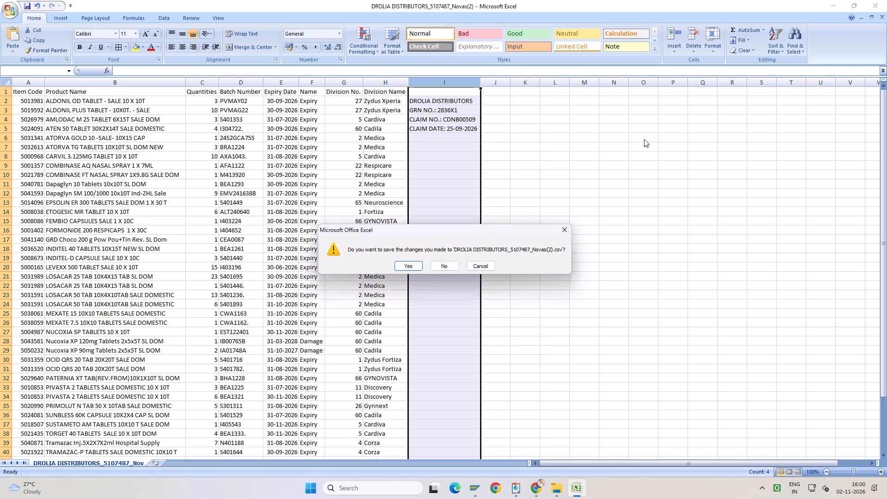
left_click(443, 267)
Reopen the CHANDAN PHARMA_5126629_Novas file, autofit all column widths and delete the empty column I before the claim details.
double_click(144, 92)
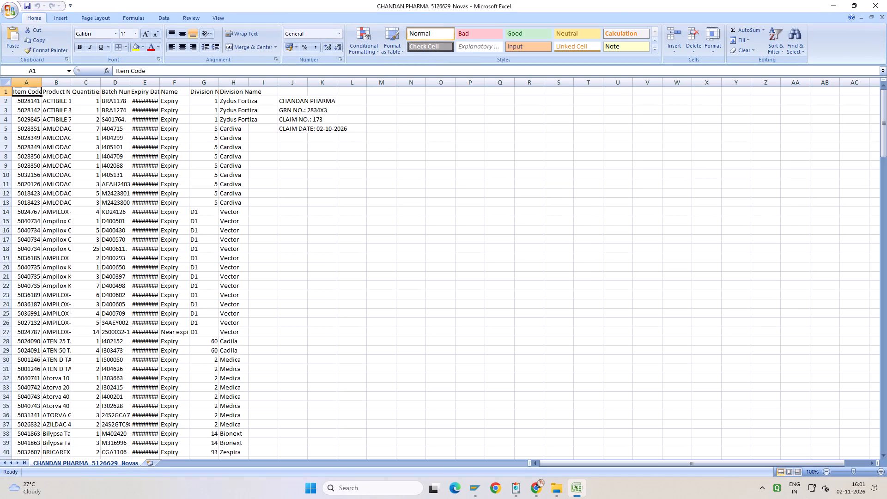
left_click(3, 81)
double_click(42, 81)
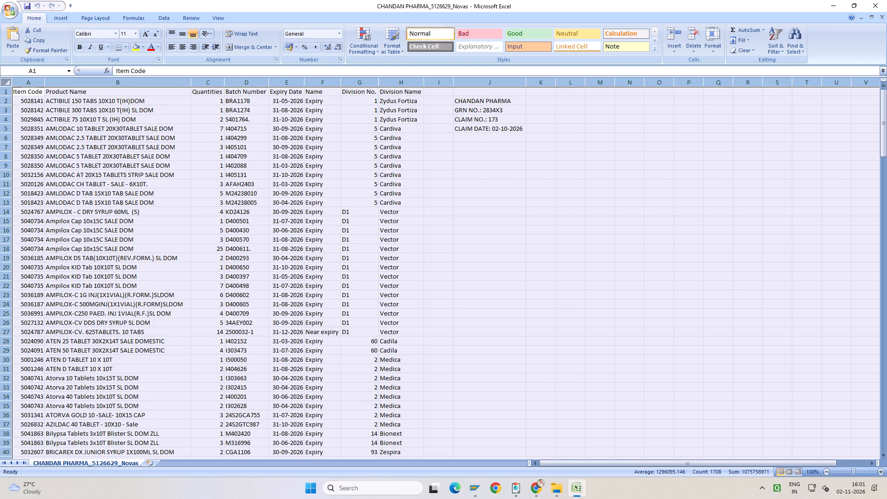
left_click(435, 79)
key("ctrl+minus")
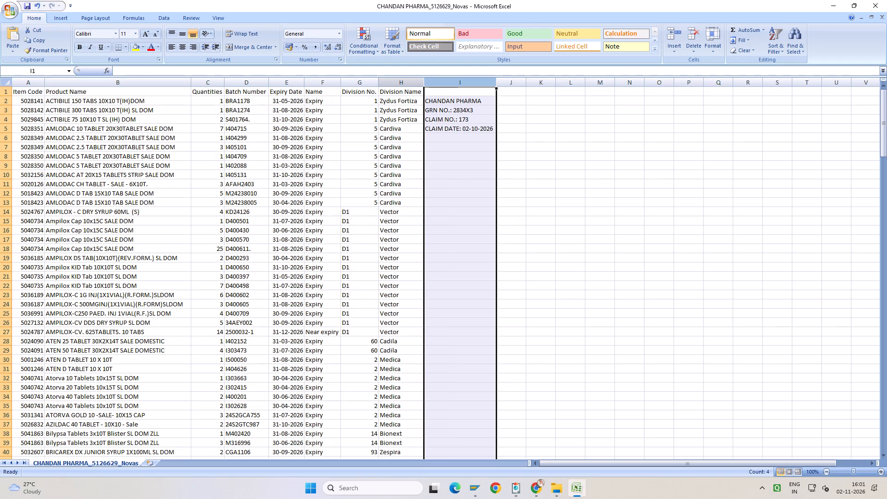
Apply all borders to the claim table from A1 through column I, down to the last data row.
left_click_drag(31, 93, 439, 333)
key("ctrl+shift+Down")
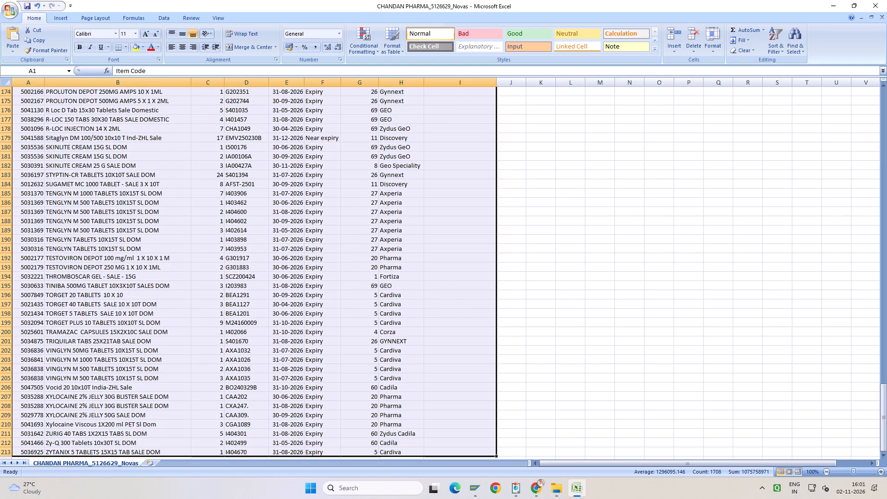
left_click(125, 49)
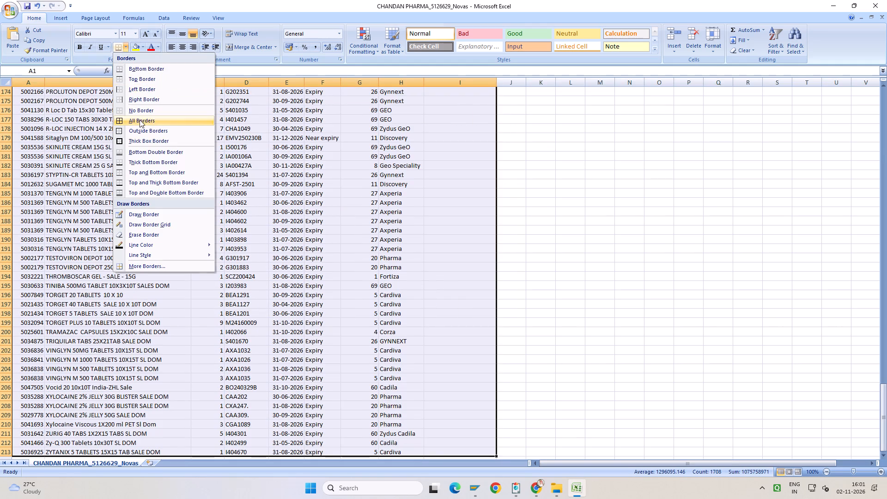
left_click(140, 120)
From the print preview, set the page orientation to landscape and the scaling to 70% of normal size.
left_click(6, 14)
left_click(47, 109)
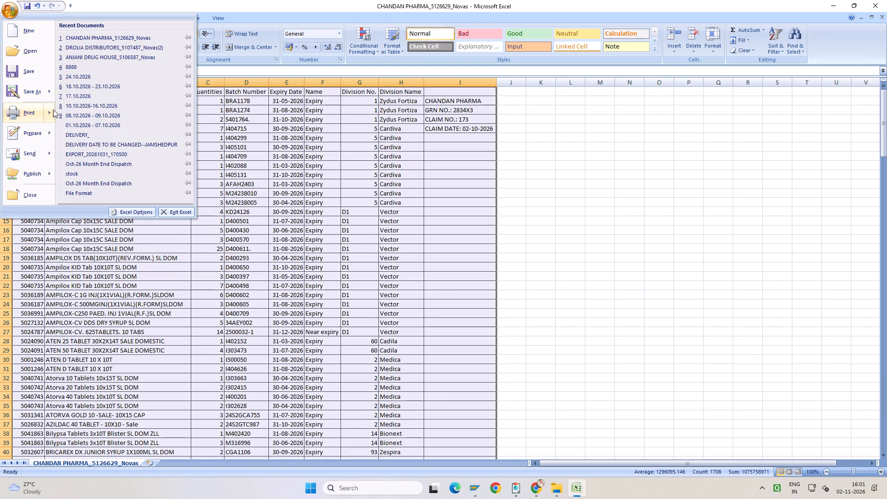
left_click(88, 101)
left_click(37, 47)
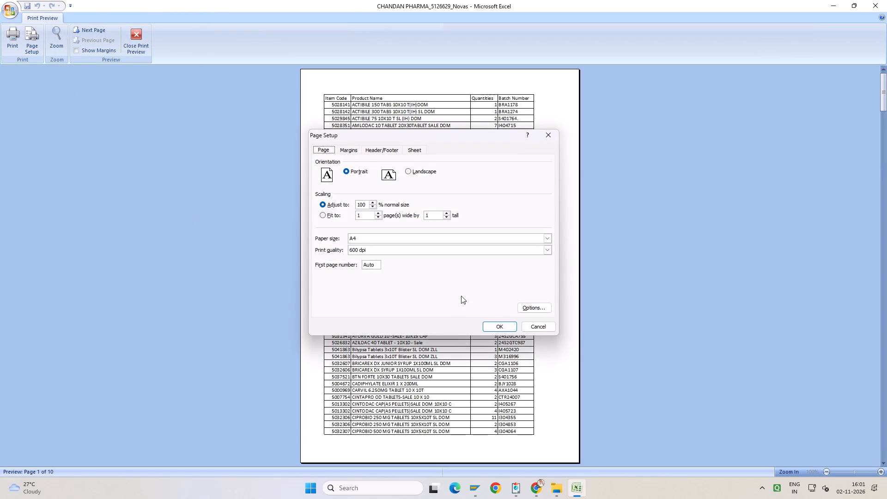
left_click(408, 168)
left_click_drag(365, 206, 345, 205)
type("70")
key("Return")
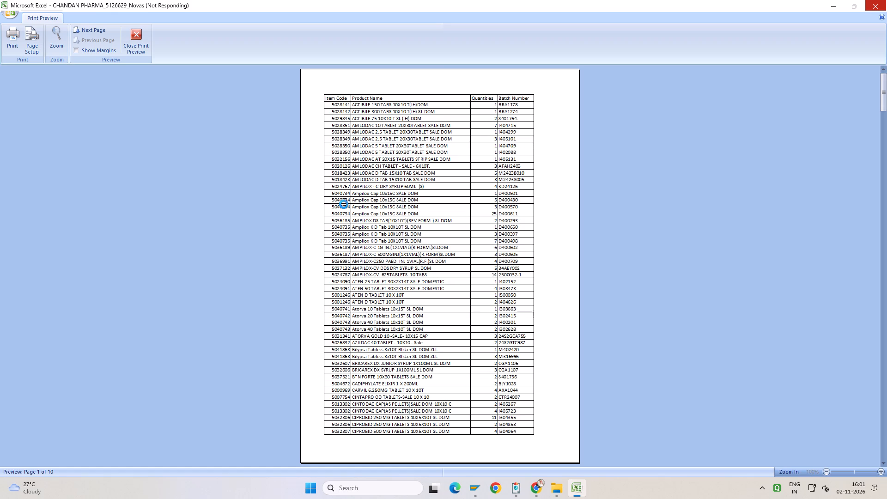
Print the active sheet on the Canon LBP6230/6240 printer with its properties set to 1-sided printing.
left_click(8, 43)
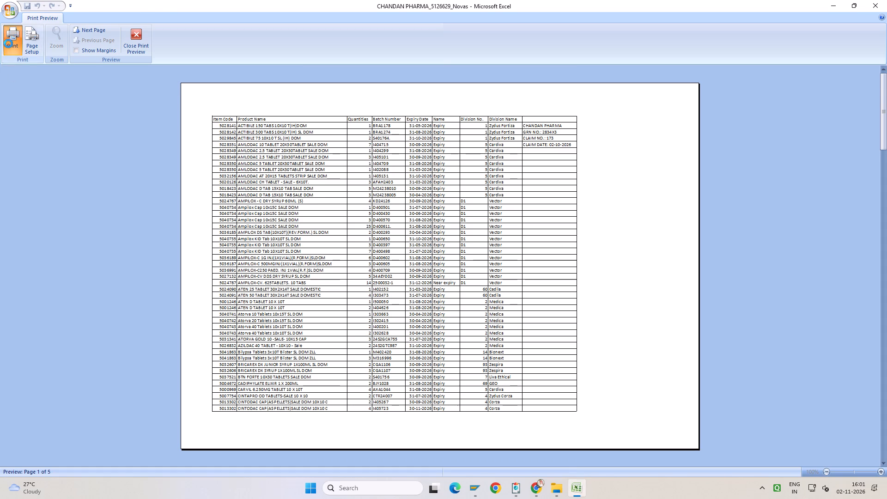
left_click(443, 177)
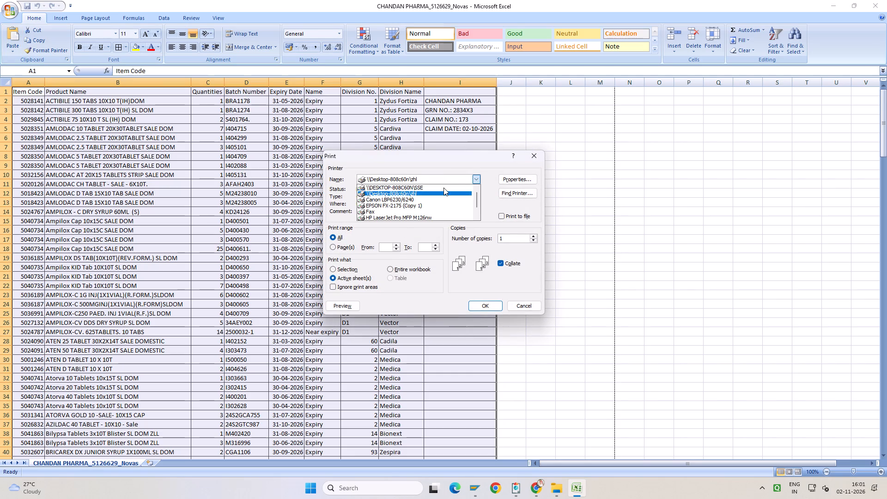
left_click(443, 201)
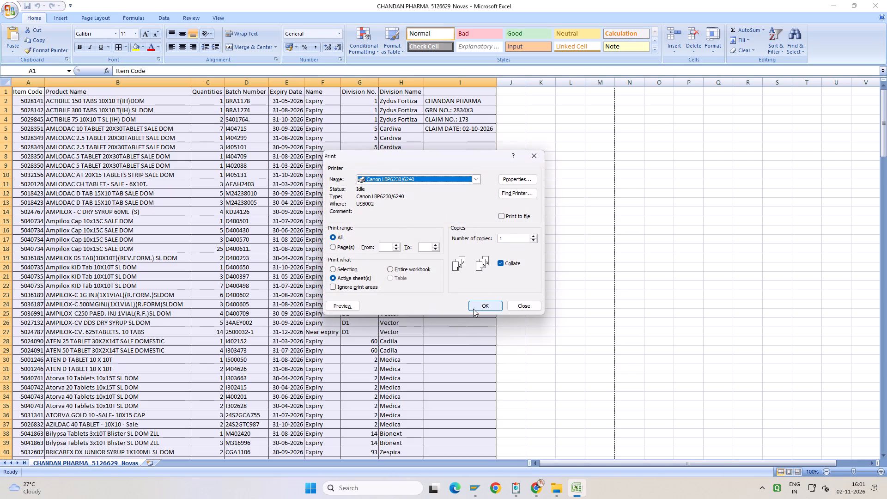
left_click(521, 181)
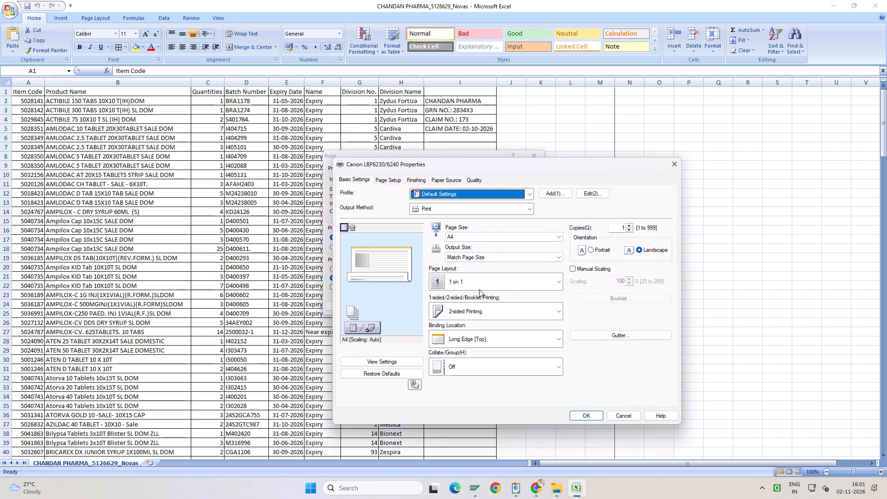
left_click(476, 312)
left_click(479, 328)
left_click(579, 380)
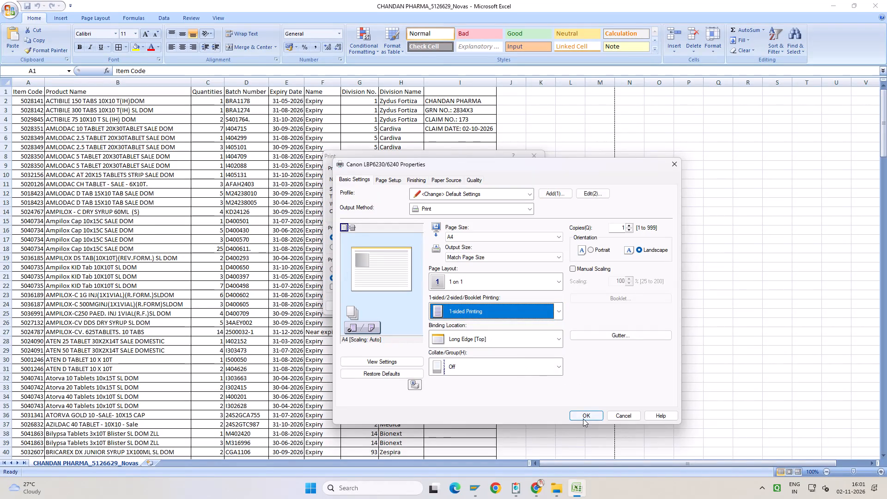
left_click(583, 419)
left_click(494, 303)
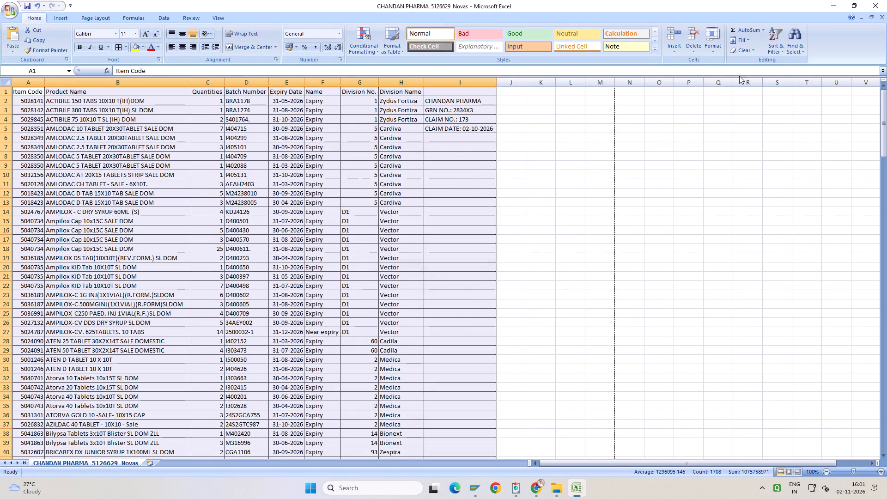
Close the CHANDAN PHARMA_5126629_Novas workbook without saving the changes.
left_click(883, 0)
left_click(440, 266)
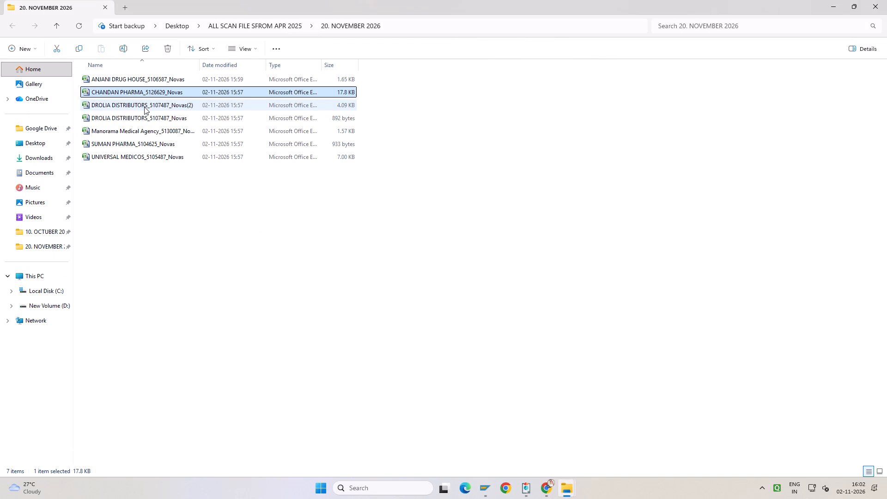
Open the DROLIA DISTRIBUTORS_5107487_Novas(2) file, autofit all column widths and delete the empty column I before the claim details.
double_click(149, 107)
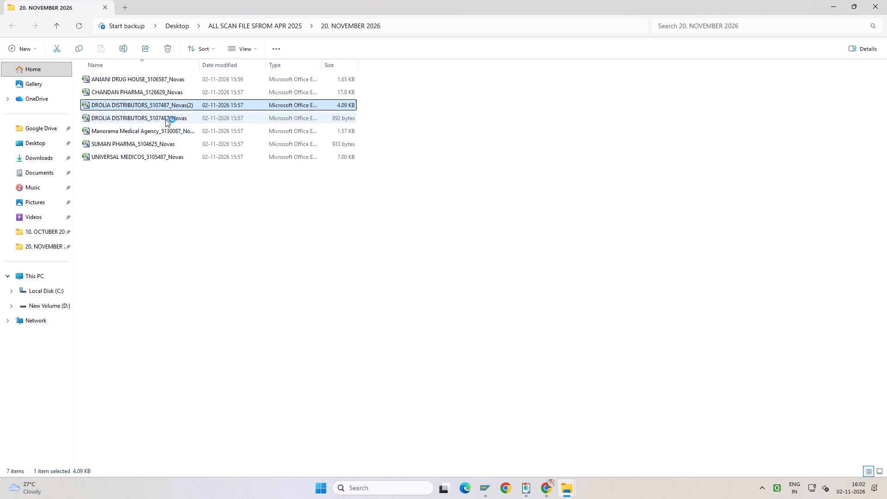
left_click(569, 493)
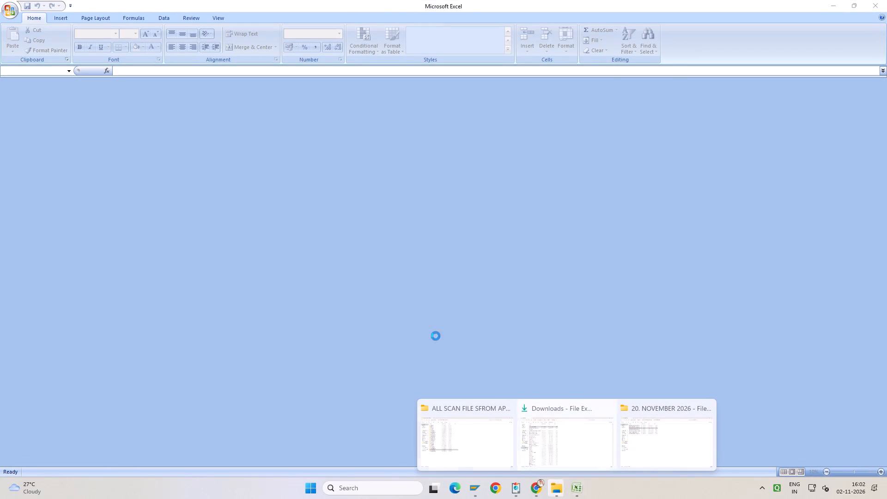
left_click(6, 83)
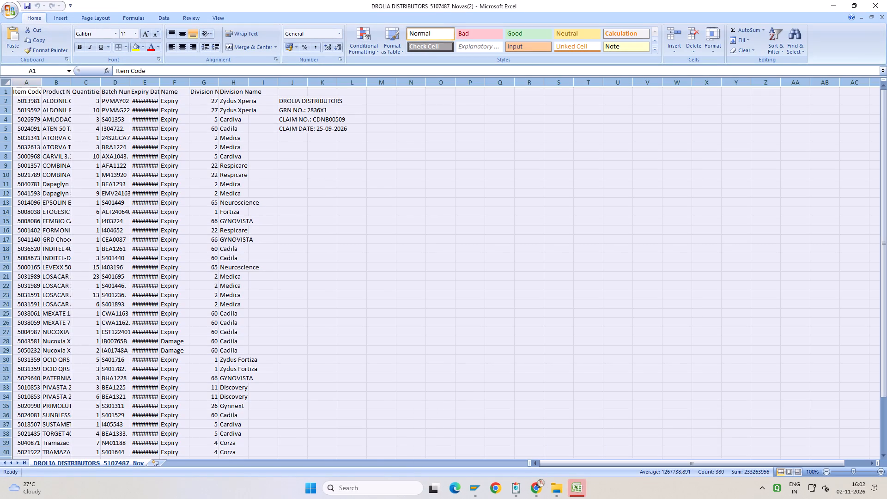
double_click(43, 80)
left_click(430, 81)
key("ctrl+minus")
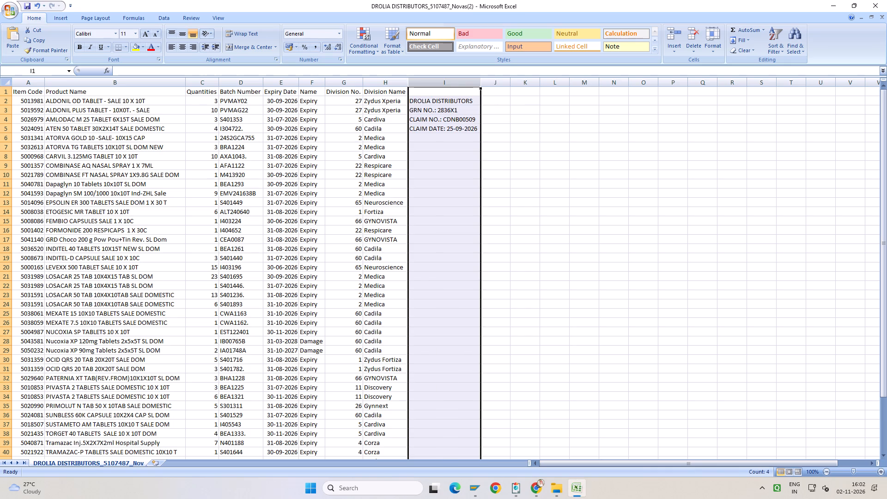
Apply all borders to the claim table from A1 through column I, down to the last data row 47.
left_click_drag(33, 91, 421, 357)
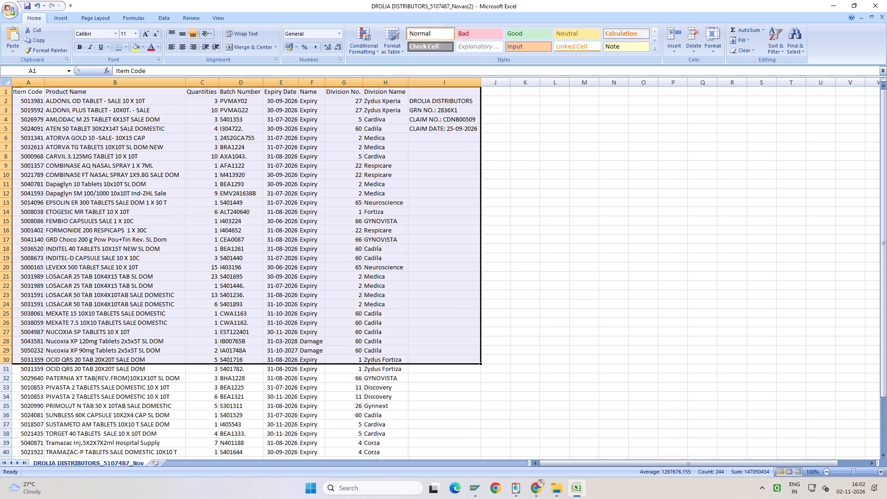
key("ctrl+shift+Down")
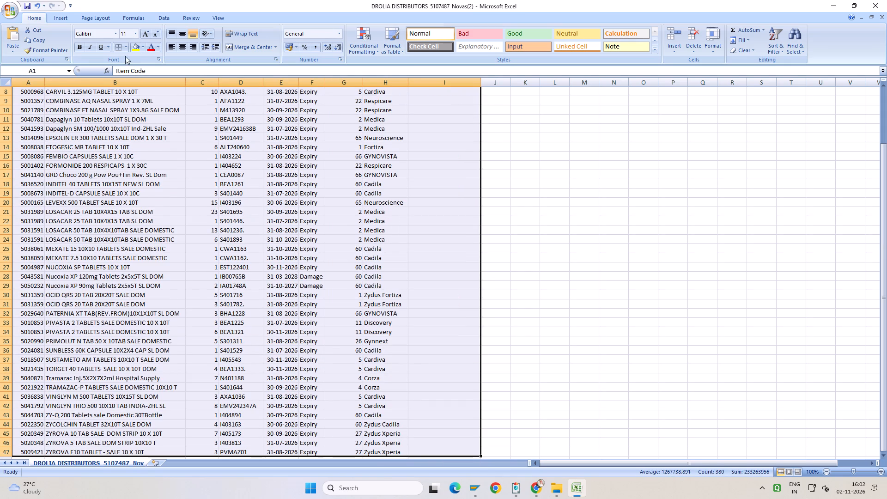
left_click(127, 48)
left_click(146, 116)
From the print preview, set the page orientation to landscape and the scaling to 70% of normal size.
left_click(9, 10)
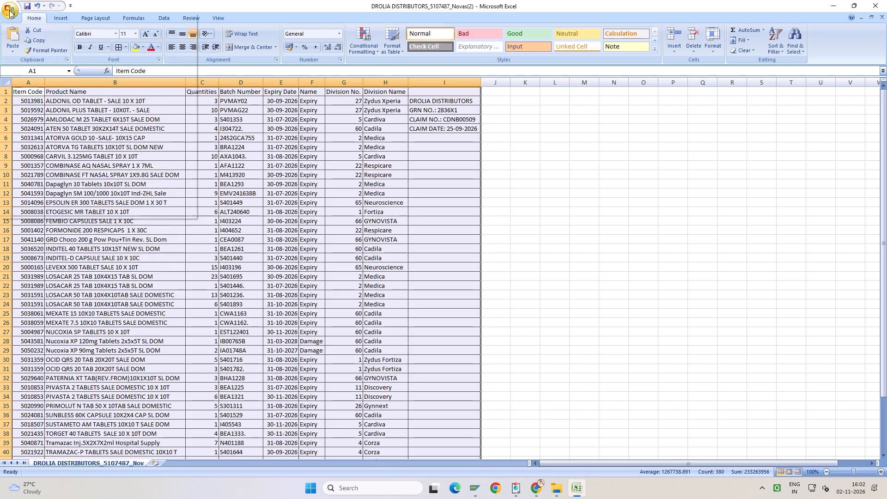
left_click(50, 113)
left_click(79, 96)
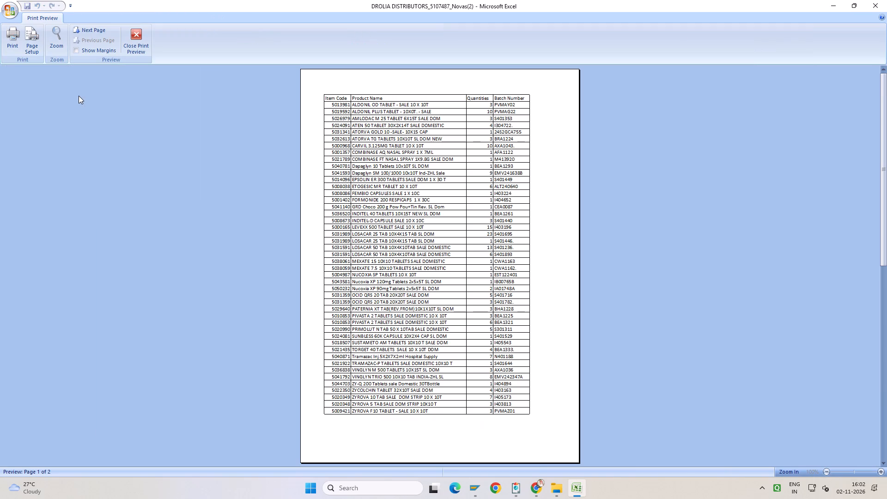
left_click(35, 42)
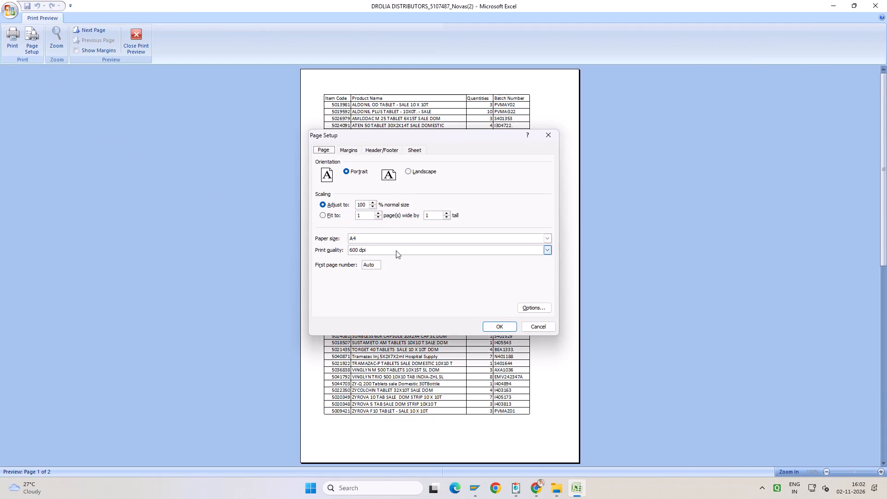
left_click(406, 171)
left_click_drag(366, 204, 346, 206)
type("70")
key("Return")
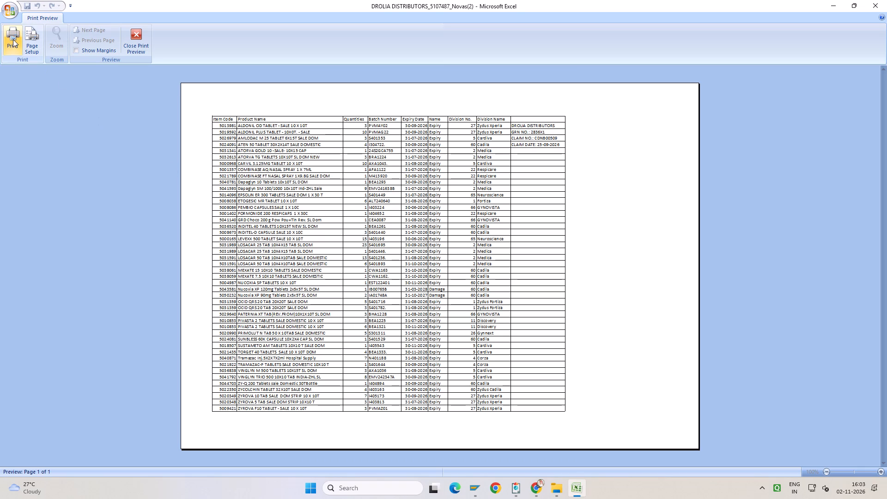
left_click(36, 45)
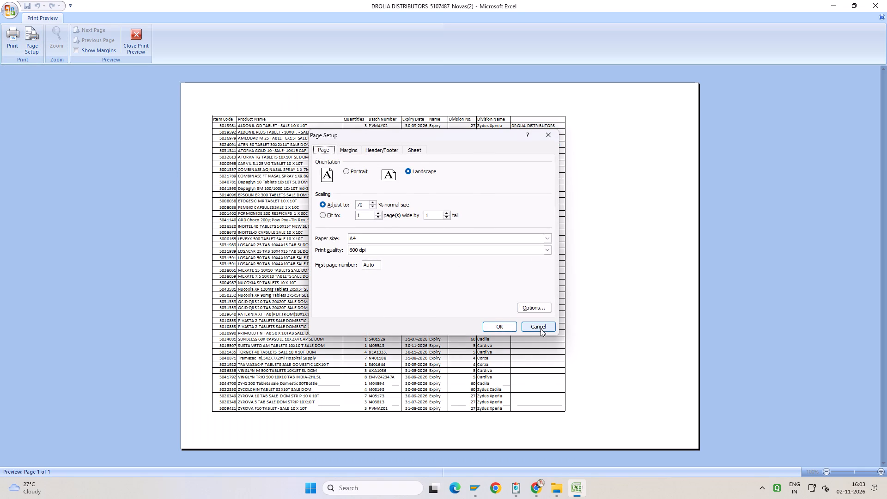
left_click(541, 329)
Print the active sheet on the Canon LBP6230/6240 printer with 1-sided printing, and close the workbook without saving.
left_click(18, 40)
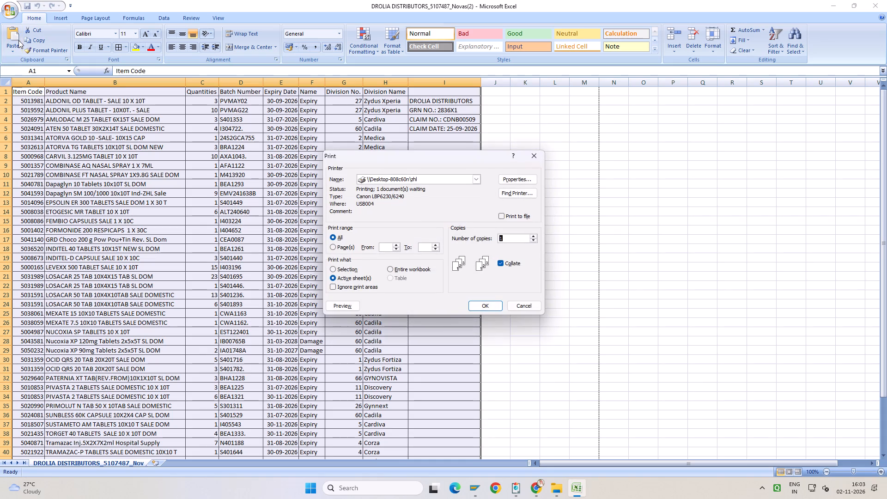
left_click(470, 179)
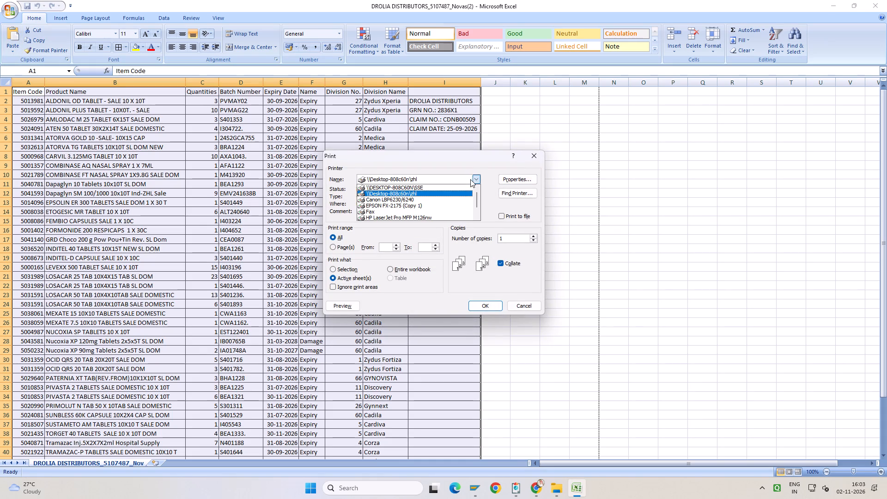
left_click(448, 202)
left_click(514, 179)
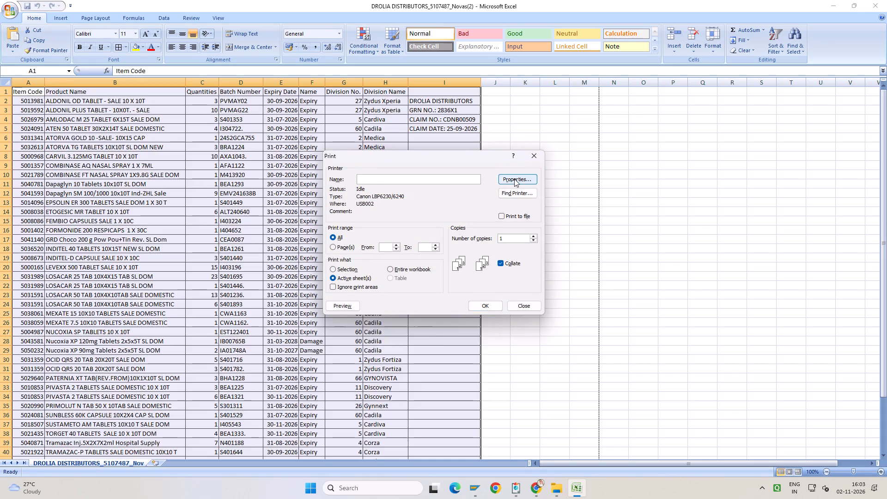
left_click(493, 311)
left_click(494, 329)
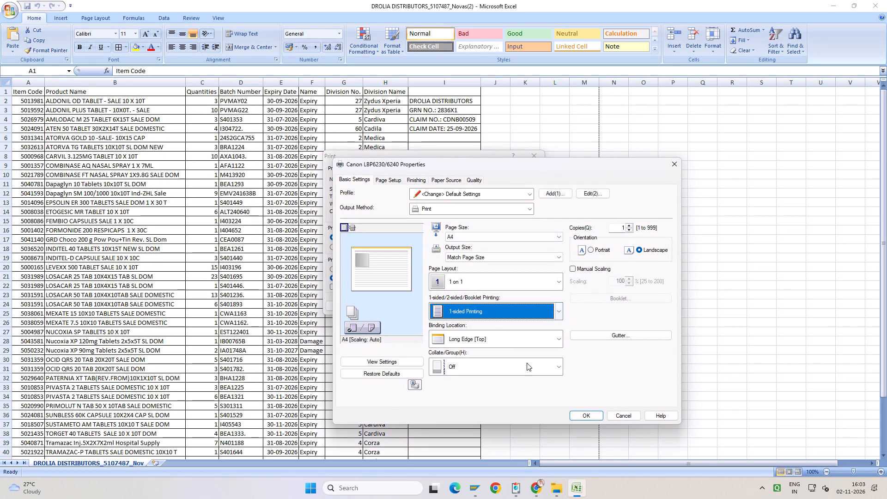
left_click(583, 416)
left_click(485, 304)
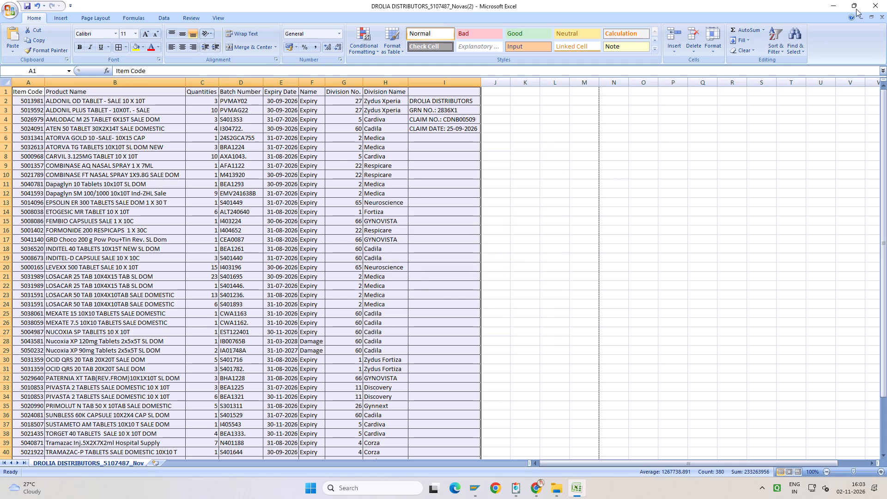
left_click(871, 1)
left_click(451, 267)
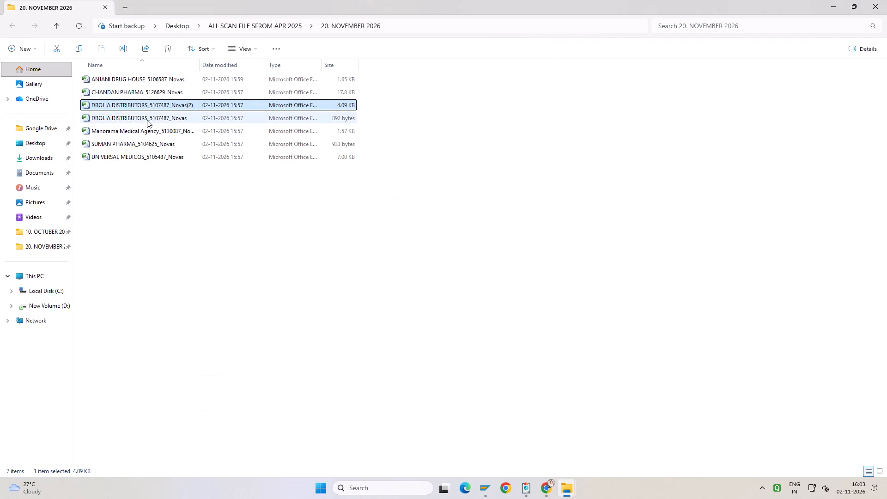
Open the DROLIA DISTRIBUTORS_5107487_Novas file, autofit all column widths and delete the empty column I before the claim details.
double_click(147, 120)
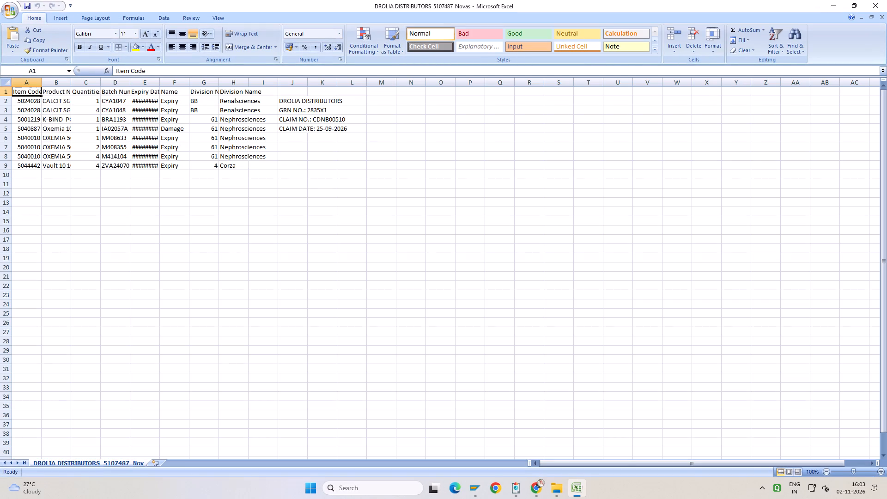
left_click(5, 81)
double_click(38, 82)
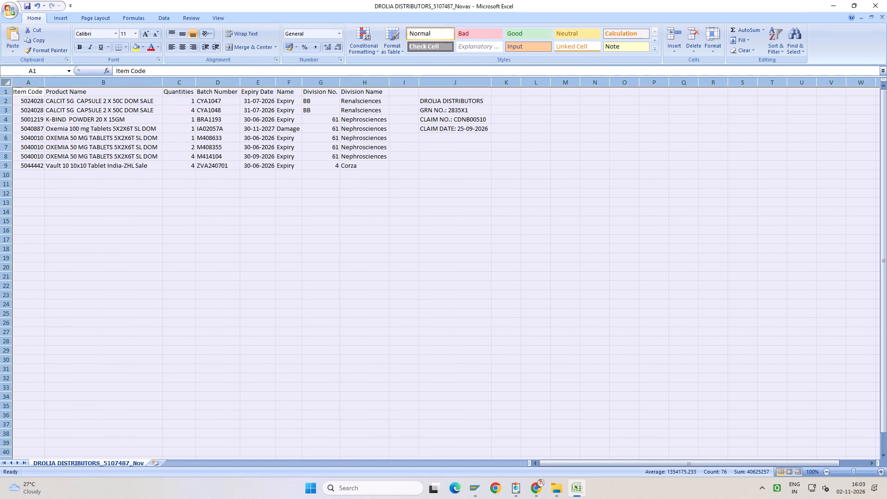
left_click(397, 87)
left_click(399, 84)
key("ctrl+minus")
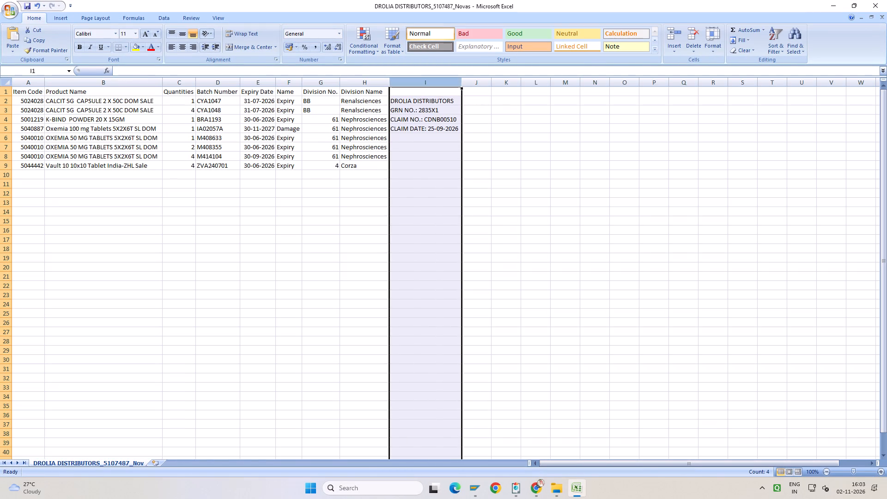
Apply all borders to the claim table in A1 through I9.
left_click_drag(31, 94, 408, 161)
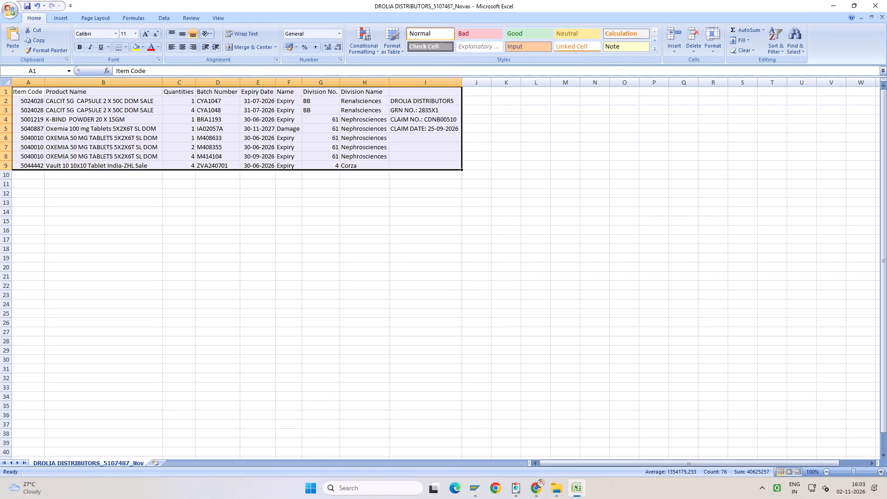
left_click(125, 47)
left_click(143, 120)
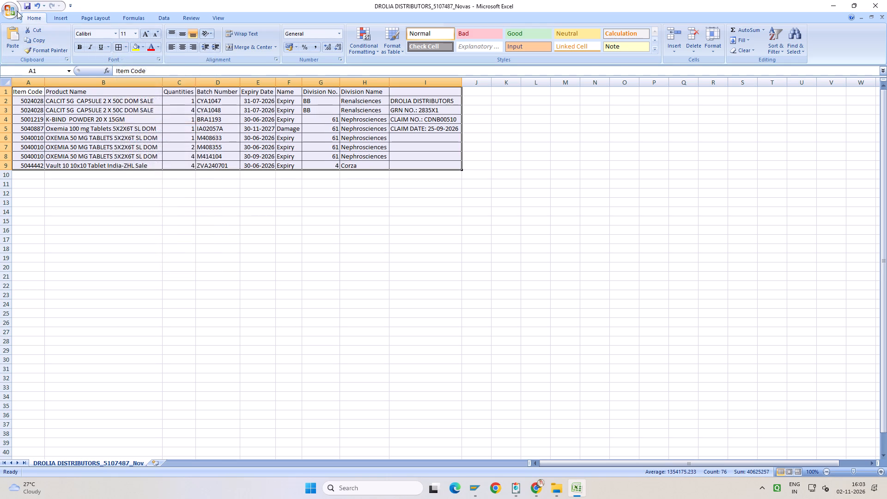
From the print preview, set the page orientation to landscape and the scaling to 70% of normal size.
left_click(16, 9)
left_click(50, 110)
left_click(77, 87)
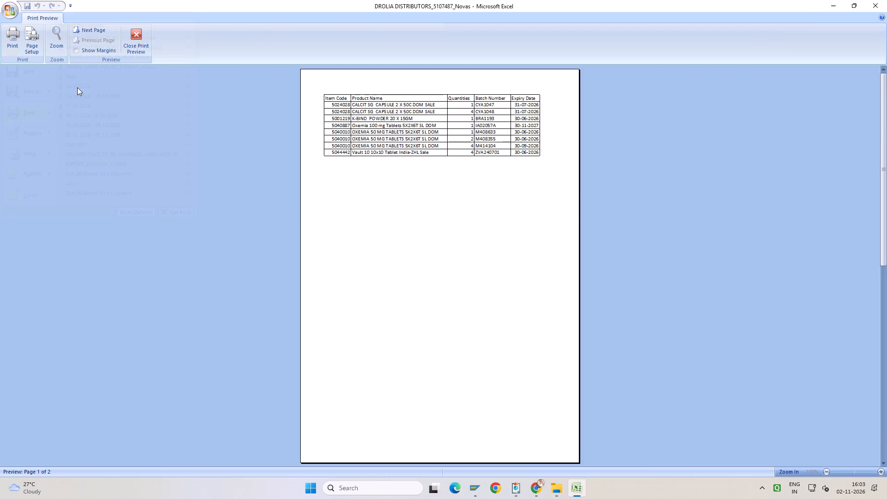
left_click(30, 49)
left_click(408, 171)
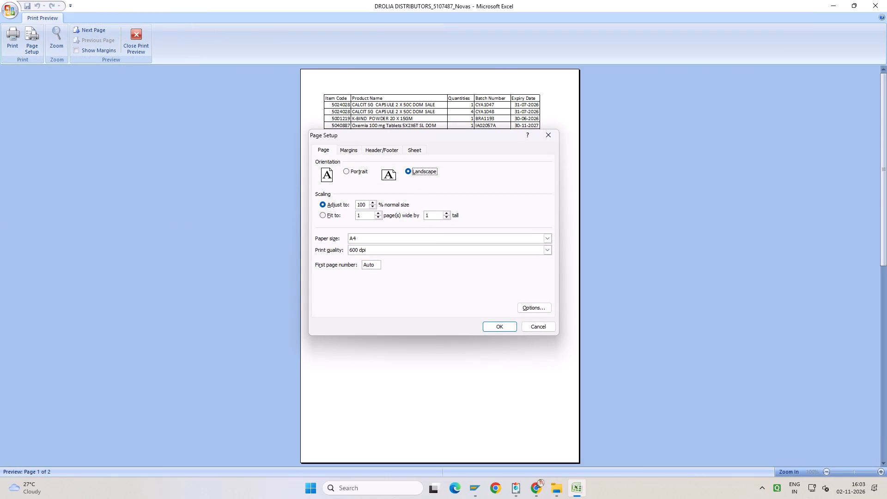
left_click_drag(366, 207, 347, 204)
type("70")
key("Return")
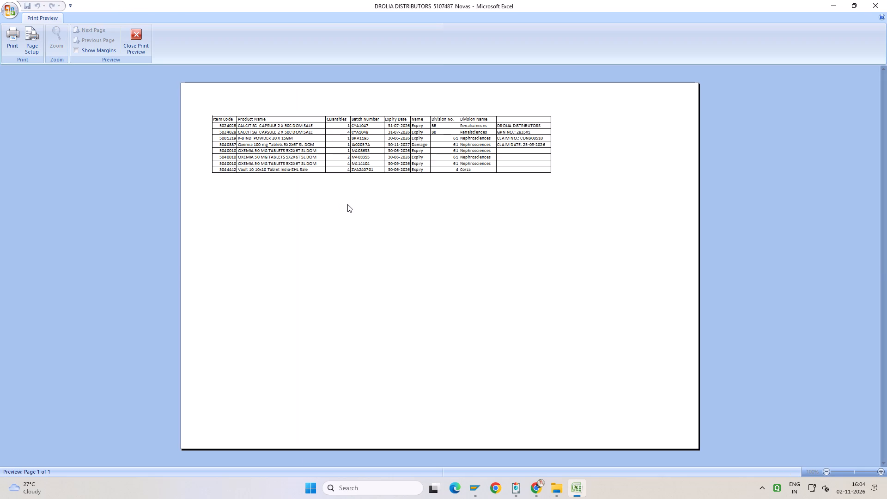
Print the active sheet on the Canon LBP6230/6240 printer and close the workbook without saving the changes.
left_click(12, 44)
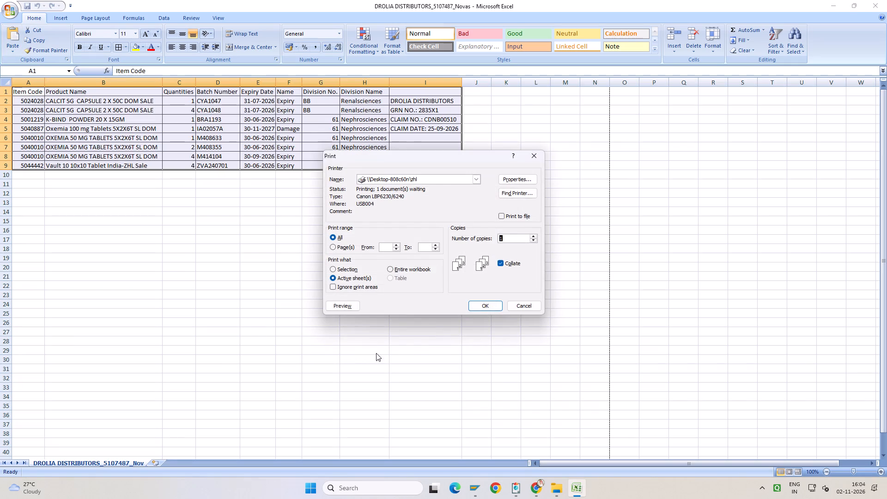
left_click(437, 176)
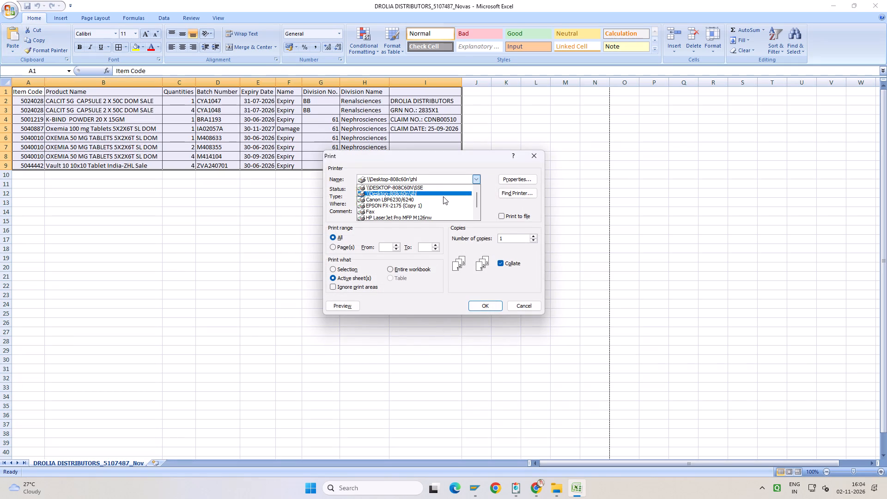
left_click(443, 196)
left_click(487, 306)
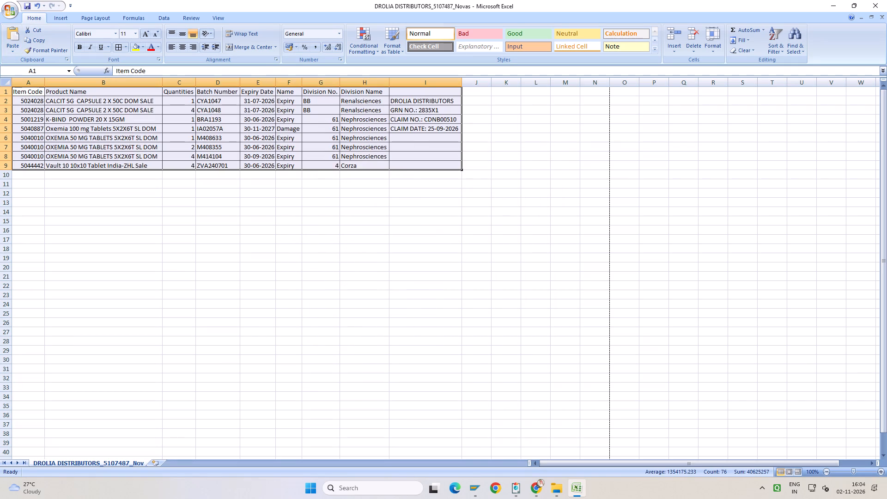
left_click(872, 7)
left_click(446, 267)
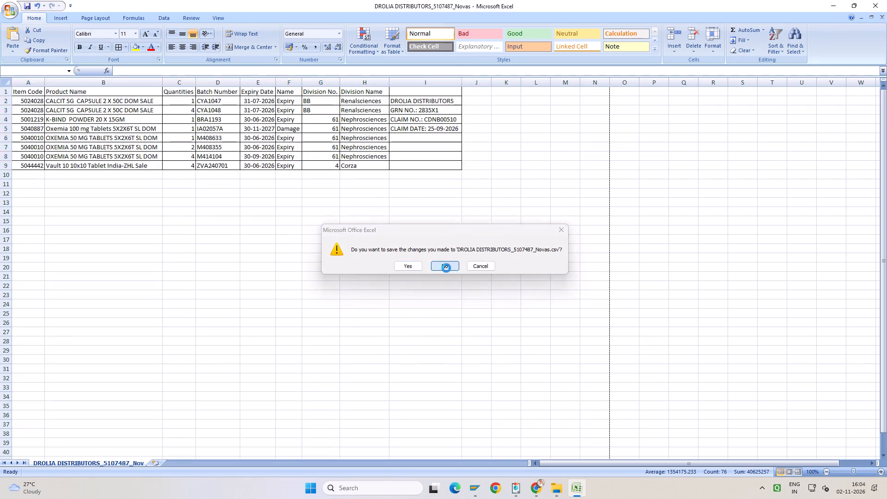
Open the Manorama Medical Agency_5130087_Novas file, autofit all column widths and delete the empty column I before the claim details.
double_click(158, 133)
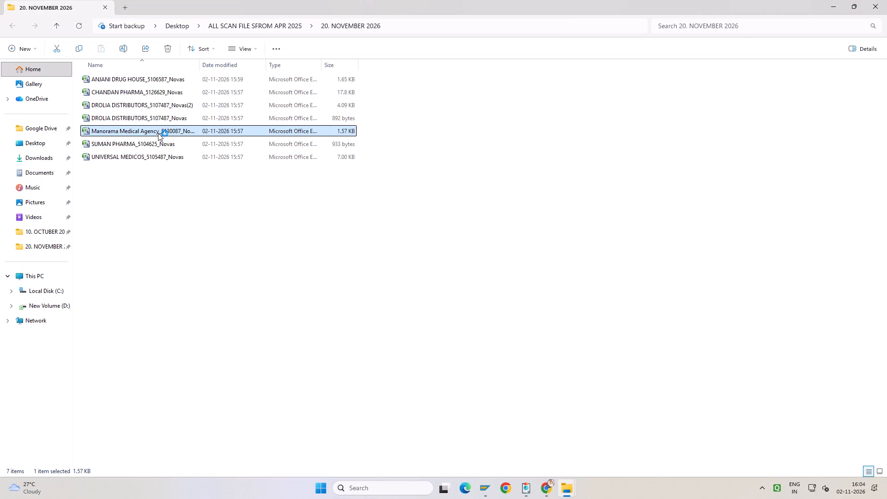
left_click(571, 484)
left_click(706, 408)
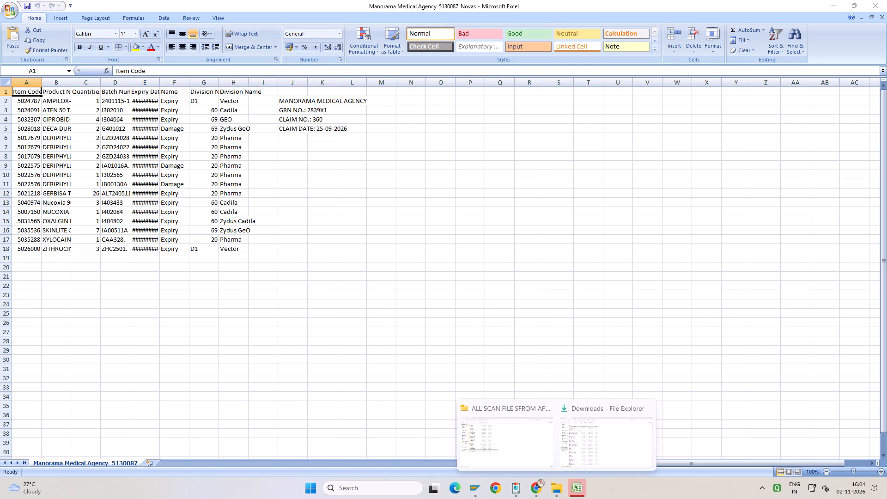
left_click(5, 84)
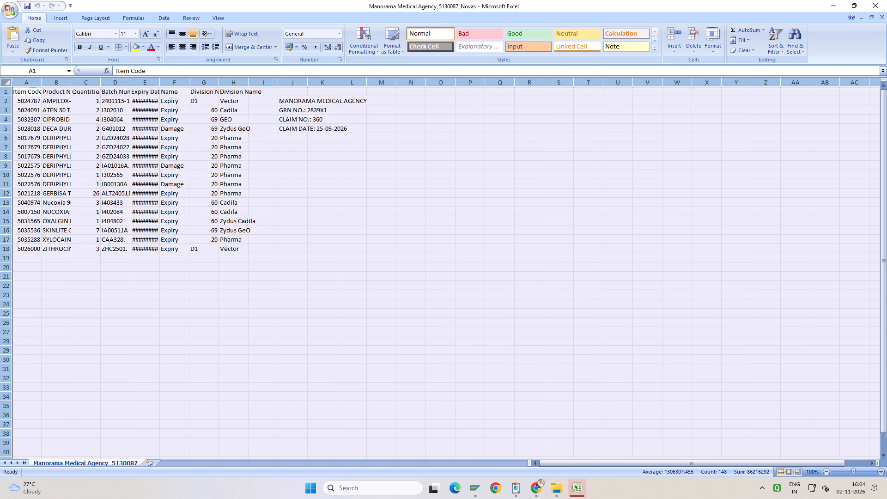
double_click(42, 82)
left_click(427, 84)
left_click(418, 82)
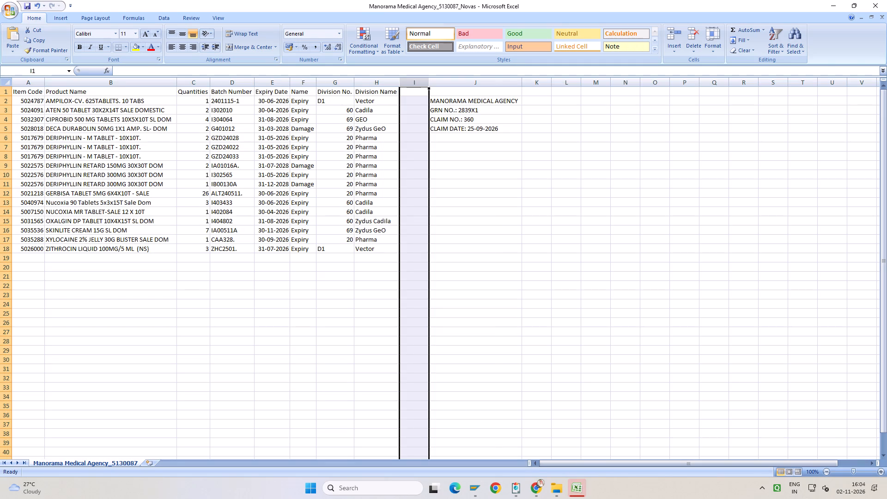
key("ctrl+minus")
Apply all borders to the claim table in A1 through I18.
left_click_drag(33, 94, 413, 242)
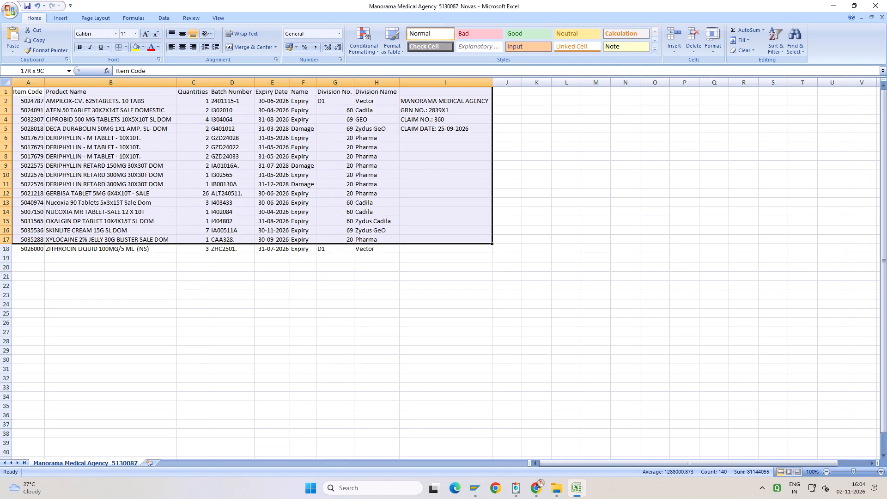
left_click_drag(413, 242, 429, 248)
left_click(125, 44)
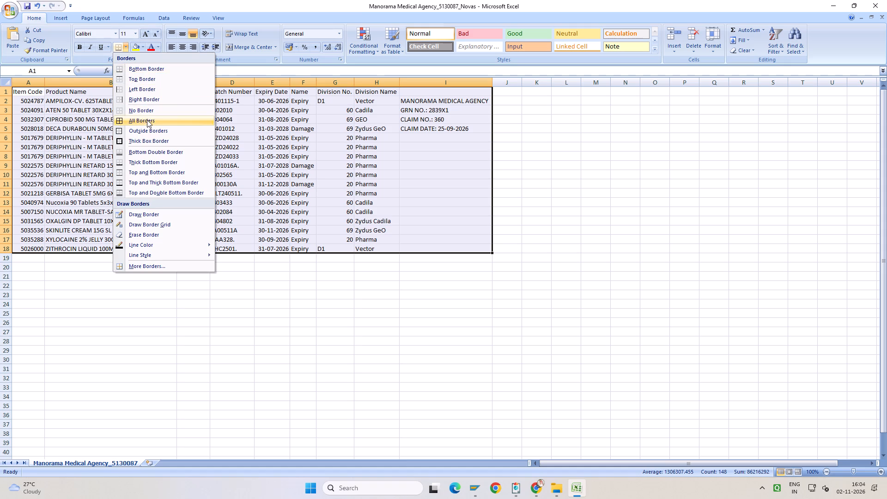
left_click(147, 121)
From the print preview, set the page orientation to landscape and the scaling to 70% of normal size.
left_click(11, 10)
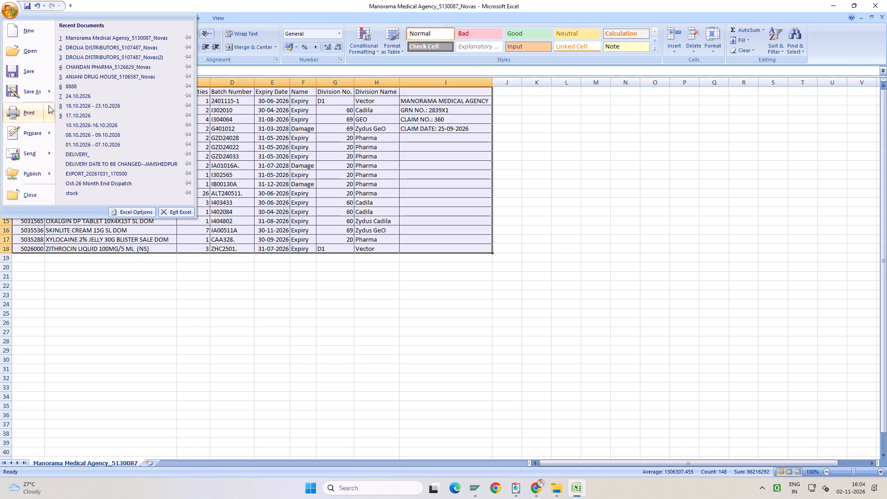
left_click(50, 109)
left_click(77, 94)
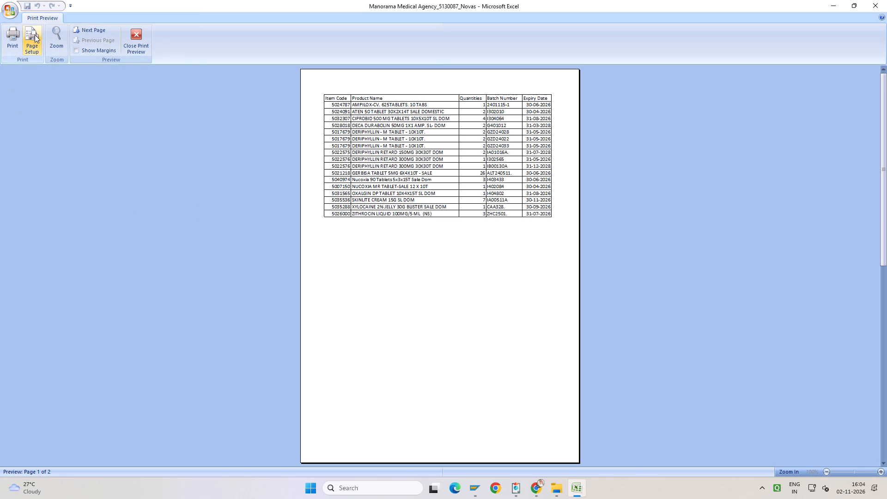
left_click(35, 35)
left_click(408, 171)
left_click_drag(365, 204, 347, 204)
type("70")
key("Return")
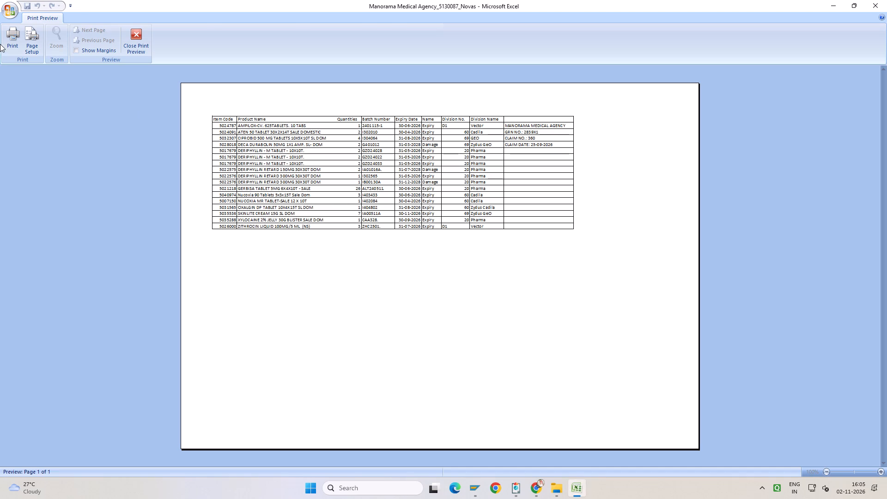
Print the active sheet on the Canon LBP6230/6240 printer and close the workbook without saving the changes.
left_click(13, 39)
left_click(451, 183)
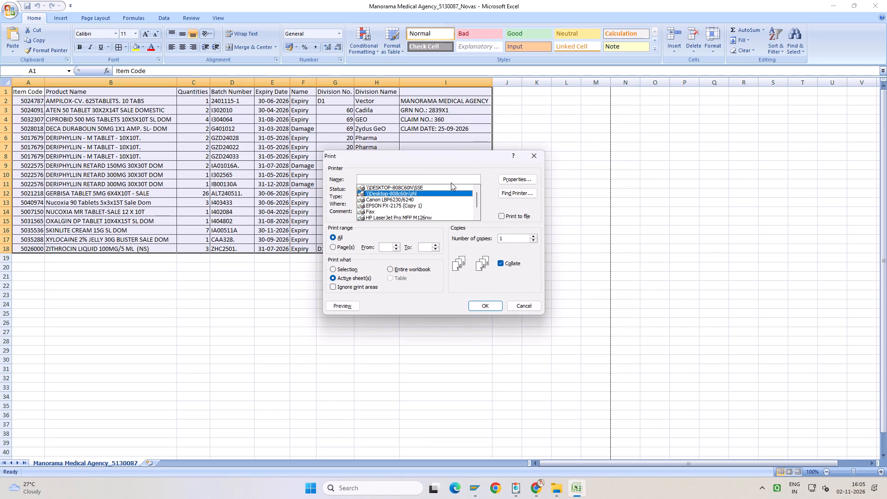
left_click(448, 200)
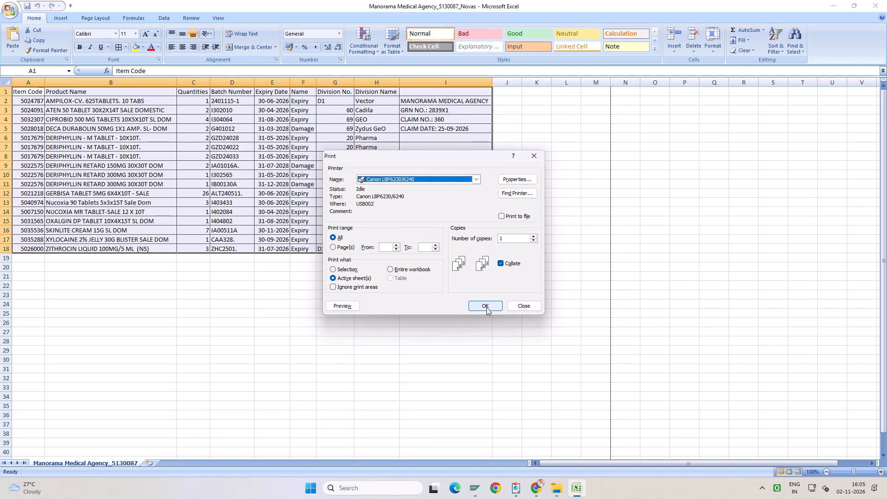
left_click(486, 307)
left_click(886, 0)
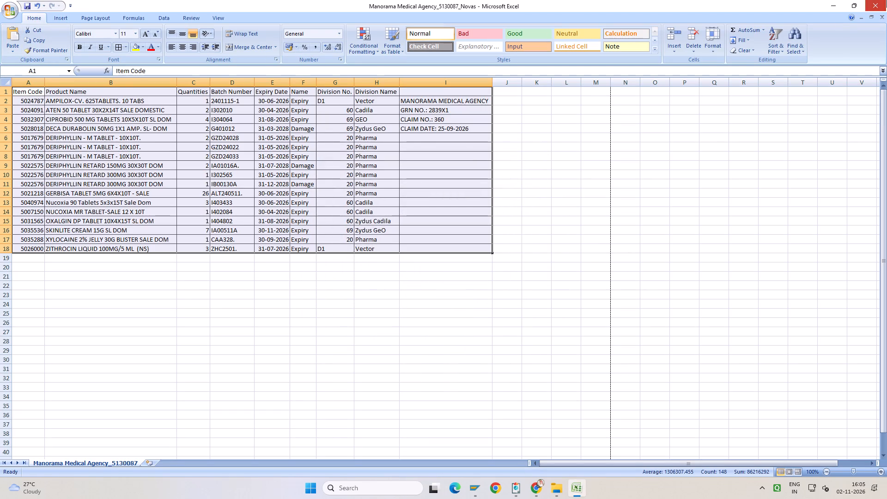
left_click(438, 264)
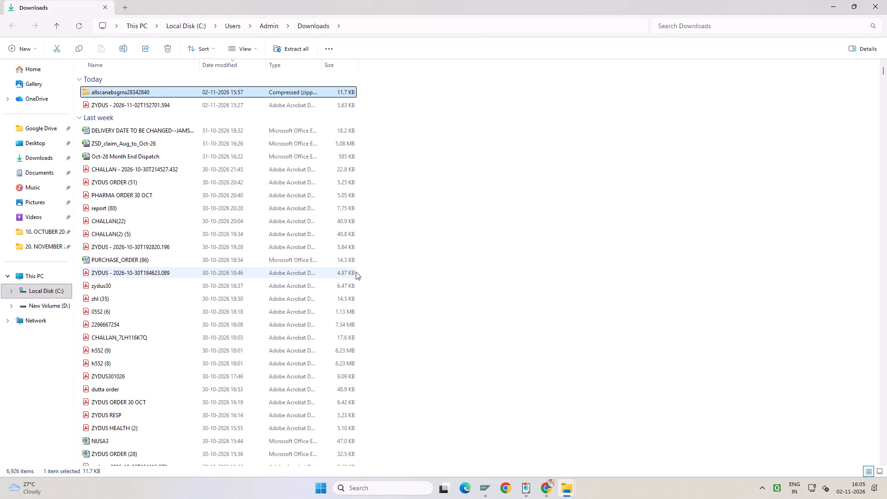
Close the Downloads window and open the 20. NOVEMBER 2026 folder inside ALL SCAN FILE SFROM APR 2025.
left_click(566, 495)
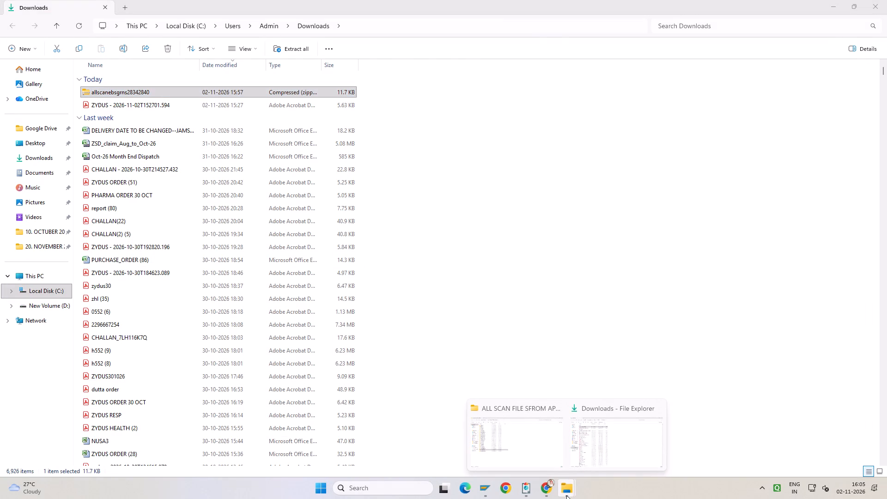
left_click(658, 411)
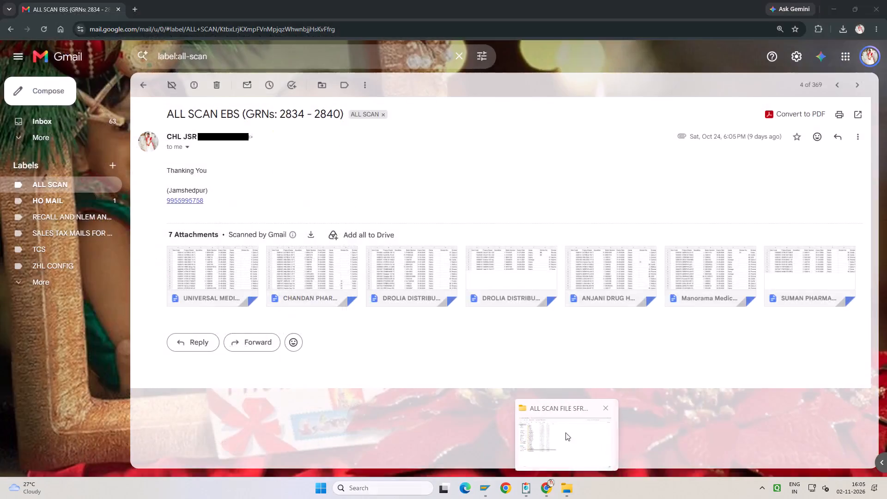
left_click(561, 432)
double_click(174, 327)
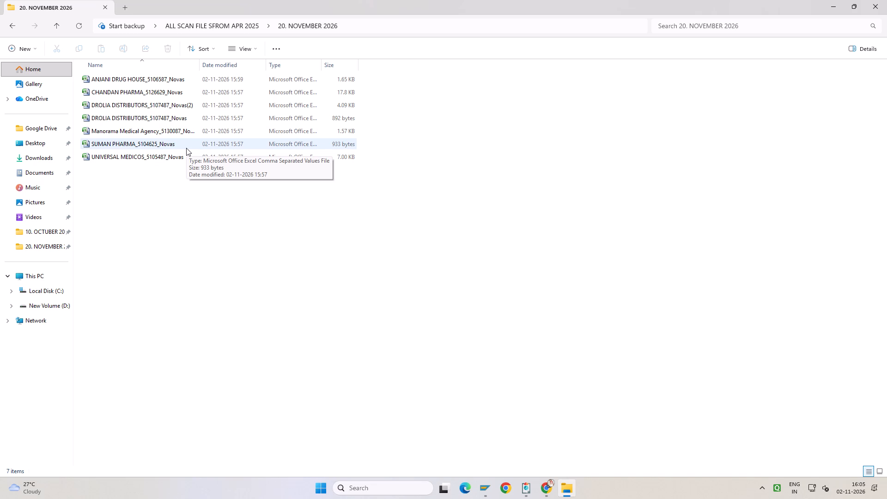
Open the SUMAN PHARMA_5104625_Novas file, autofit all column widths and delete the empty column I before the claim details.
double_click(186, 148)
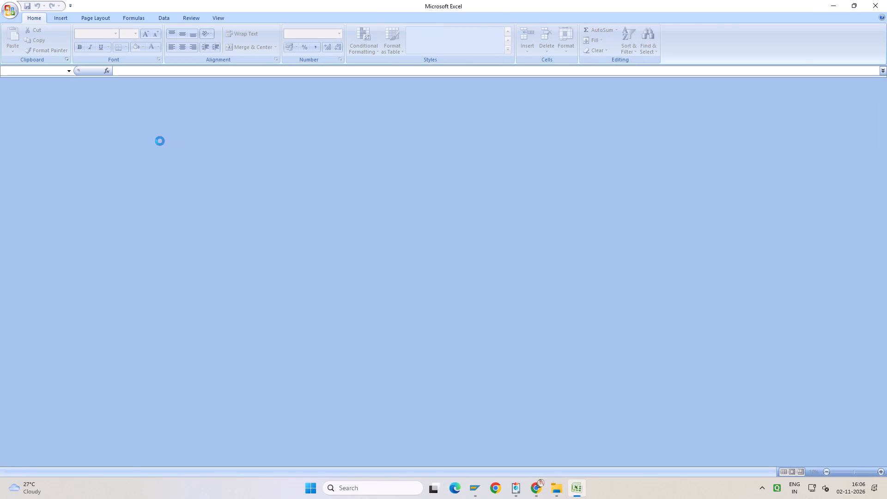
left_click(2, 83)
double_click(43, 82)
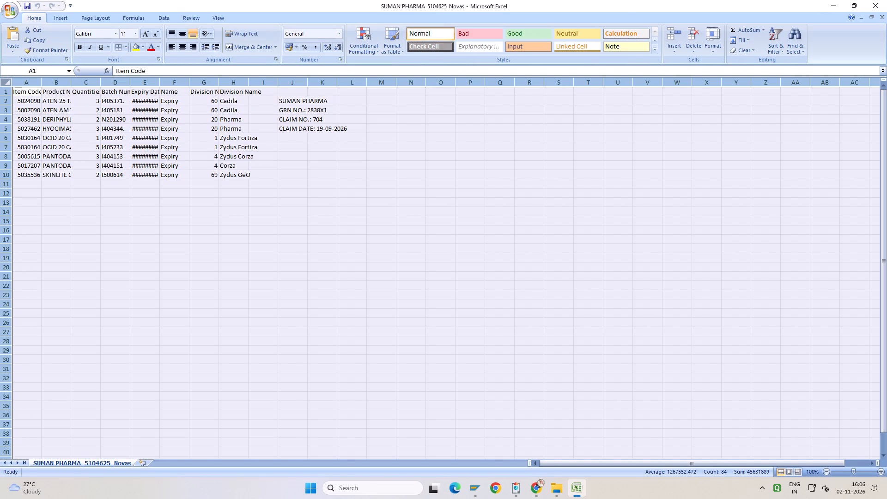
left_click(407, 82)
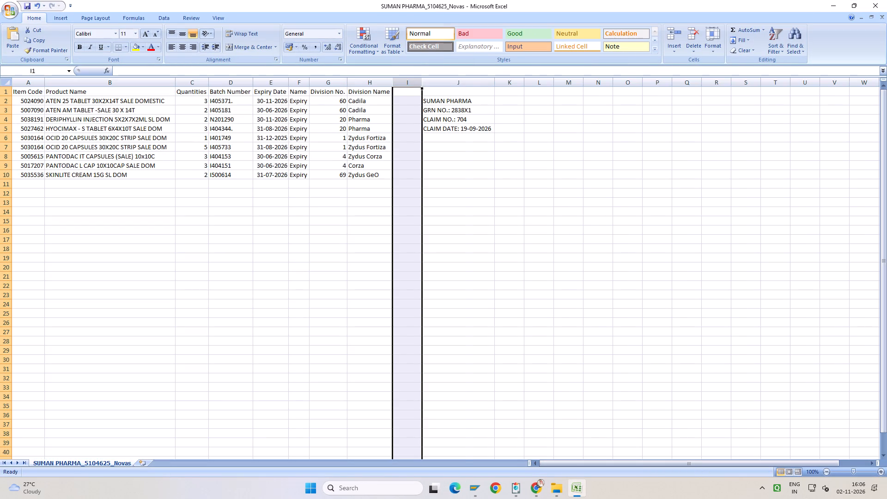
key("ctrl+minus")
Apply all borders to the claim table in A1 through I10.
left_click_drag(34, 92, 324, 170)
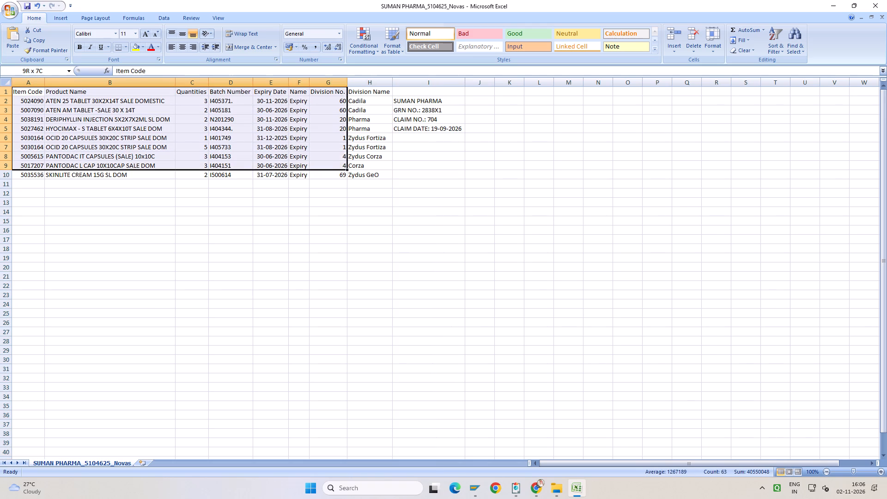
left_click_drag(324, 170, 416, 175)
left_click(127, 49)
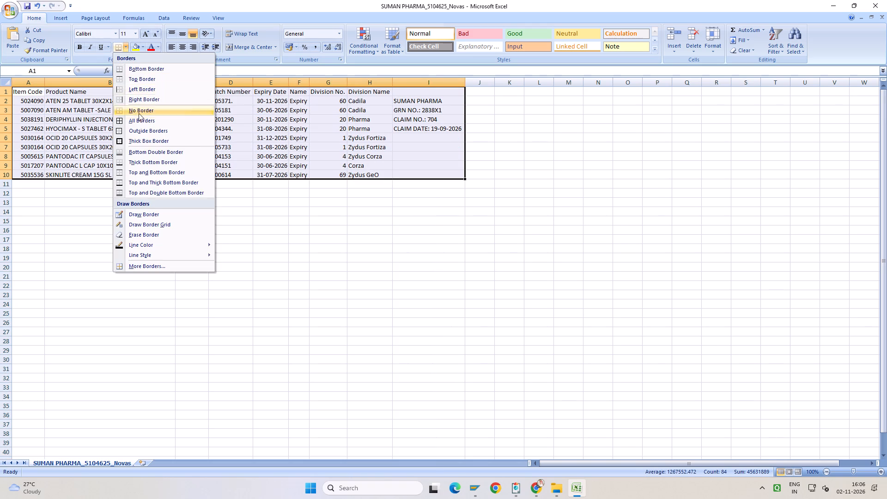
left_click(142, 119)
From the print preview, set the Suman Pharma sheet to landscape orientation and 70% of normal size.
left_click(12, 10)
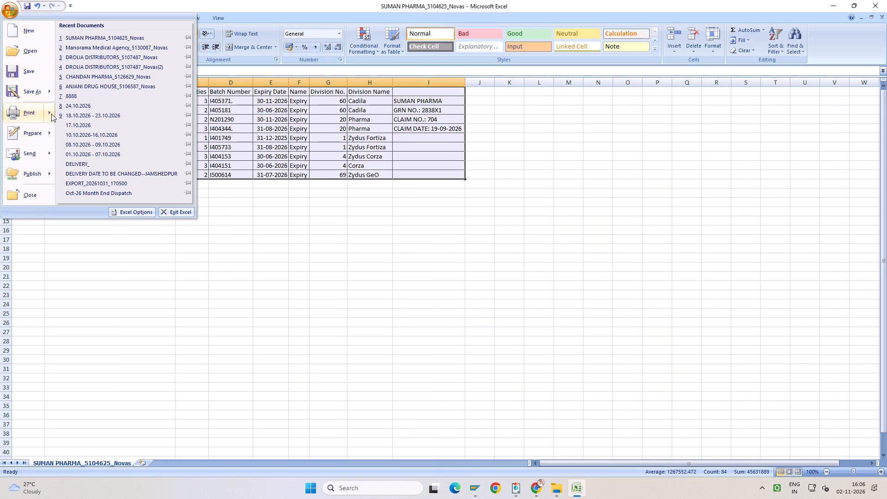
left_click(51, 114)
left_click(94, 89)
left_click(25, 40)
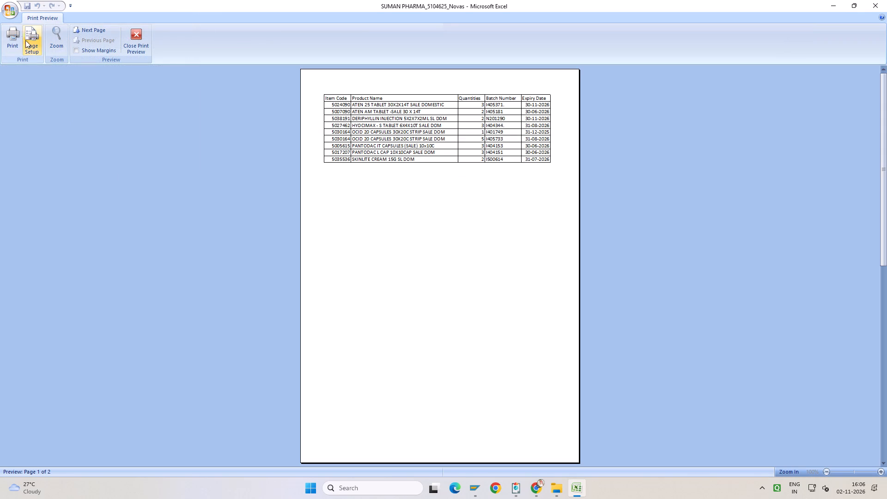
left_click(408, 170)
left_click_drag(365, 205, 363, 205)
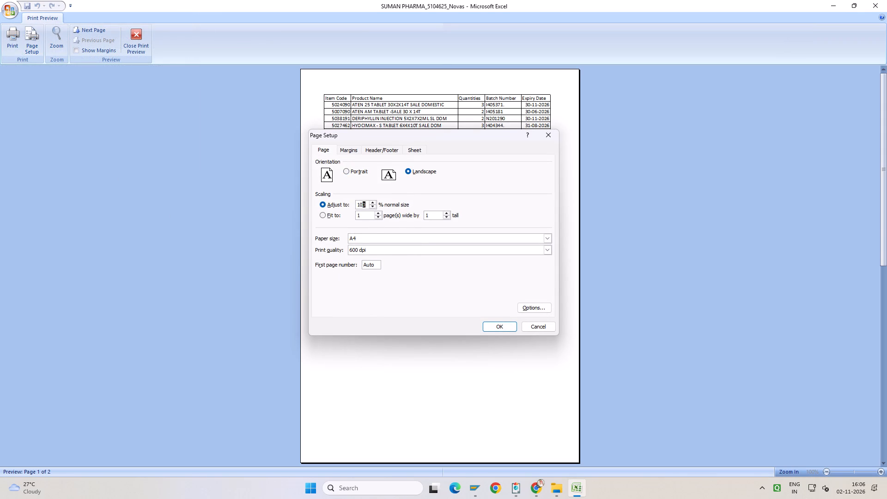
left_click_drag(363, 205, 341, 205)
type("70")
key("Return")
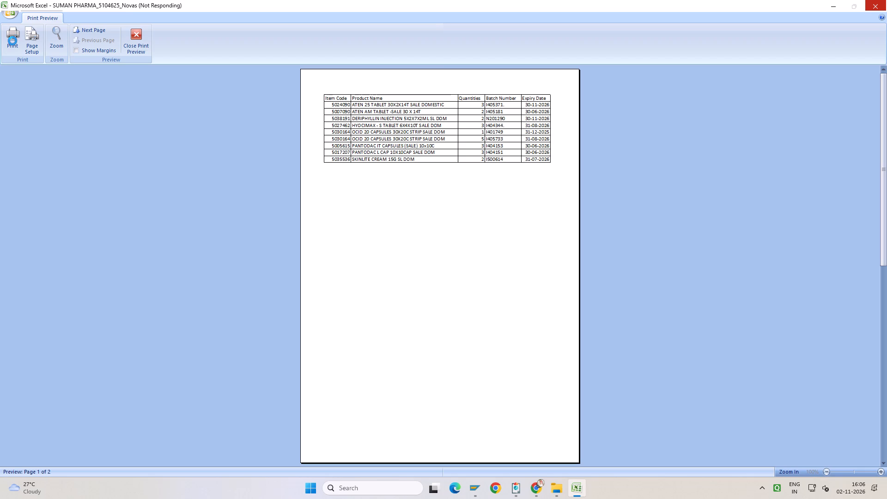
Print the Suman Pharma sheet on the Canon LBP6230/6240 printer and close the workbook without saving the changes.
left_click(14, 41)
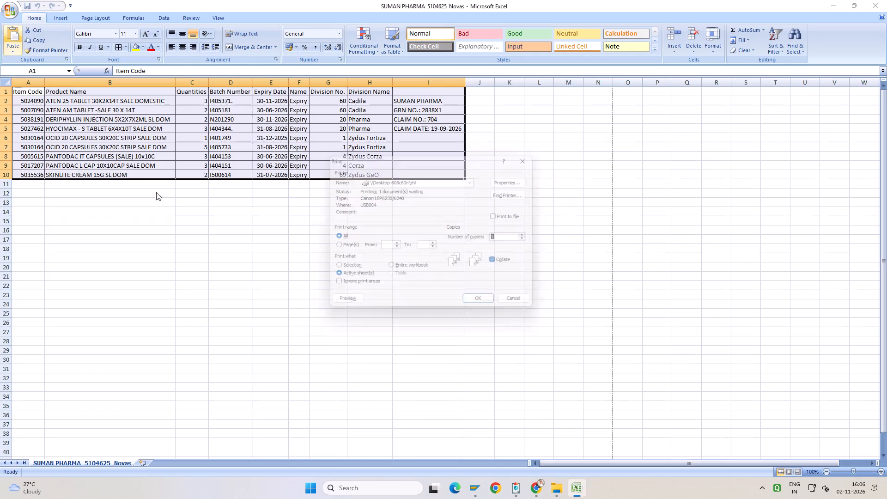
left_click(466, 180)
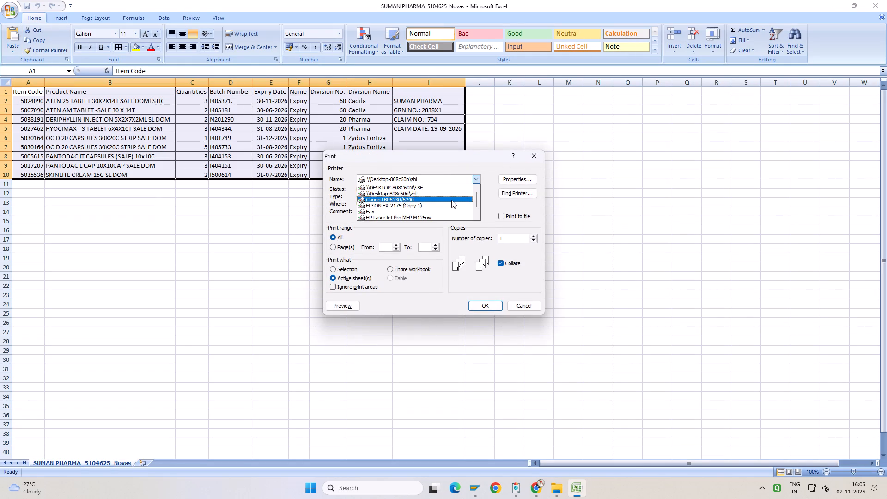
left_click(451, 200)
left_click(485, 306)
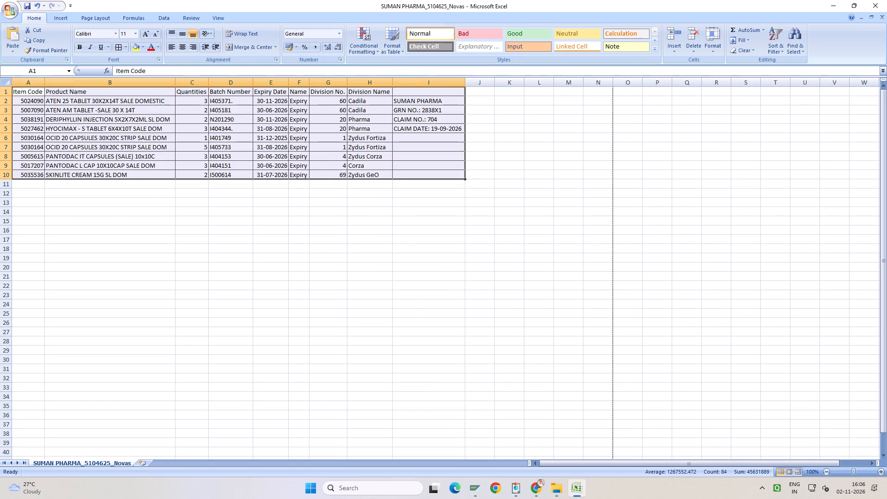
left_click(883, 1)
left_click(448, 263)
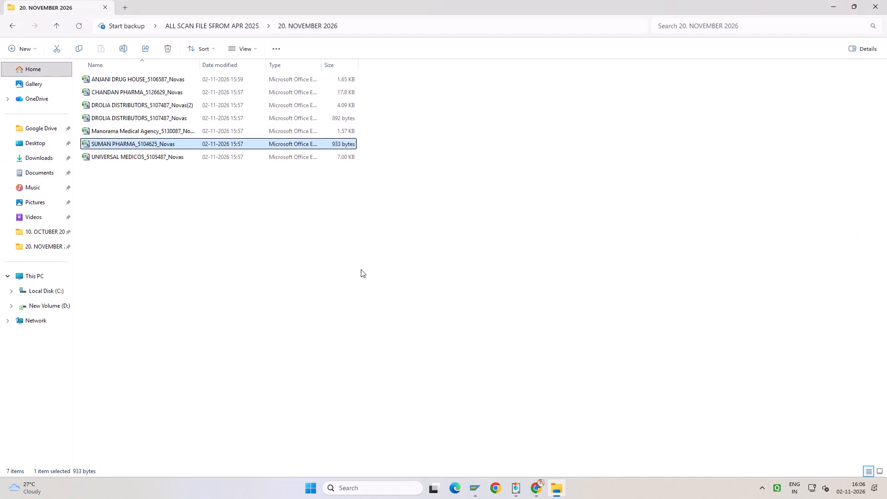
Open the UNIVERSAL MEDICOS_5105487_Novas file, autofit all column widths and delete the empty column I before the claim details.
double_click(141, 157)
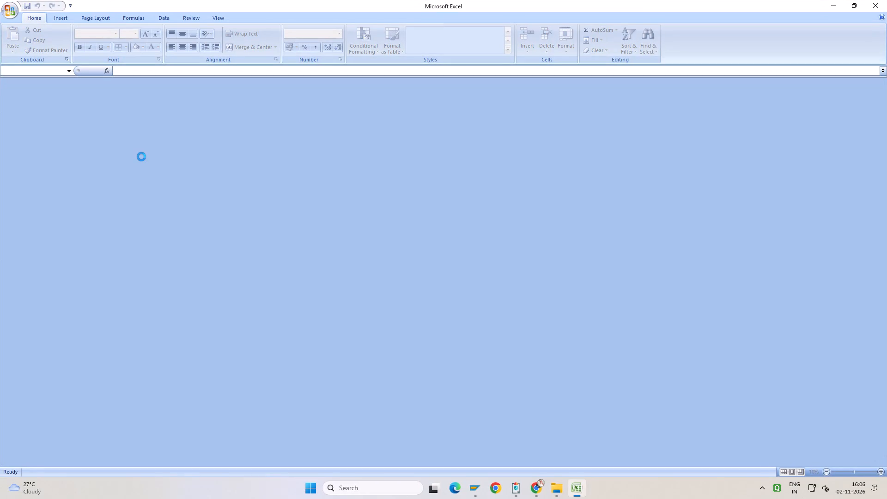
left_click(5, 84)
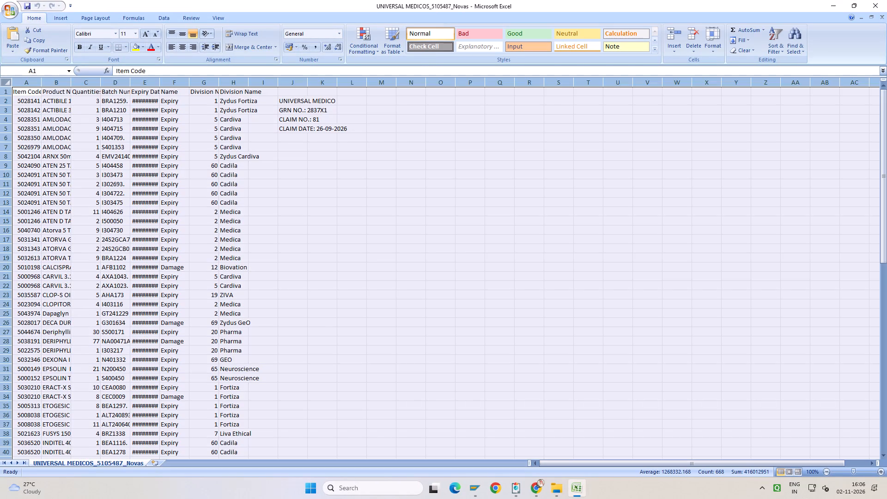
double_click(40, 83)
left_click(435, 83)
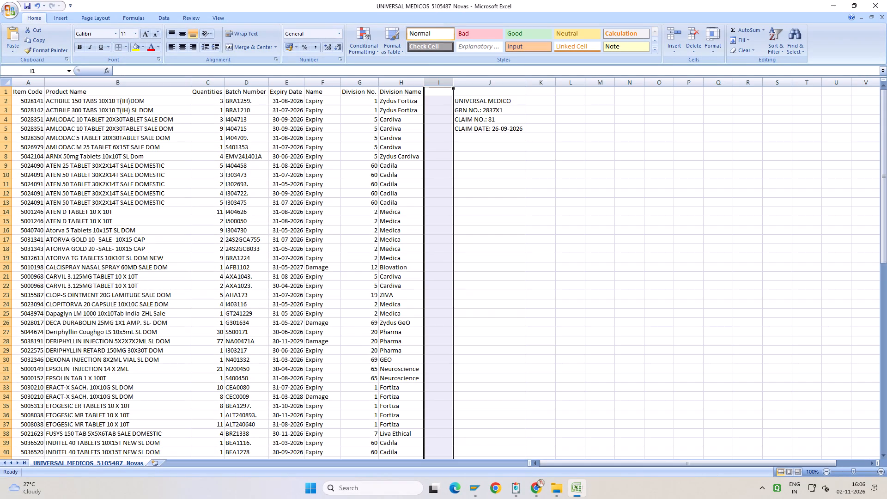
key("ctrl+minus")
Apply all borders to the whole claim table in A1 through I83.
left_click_drag(26, 92, 453, 311)
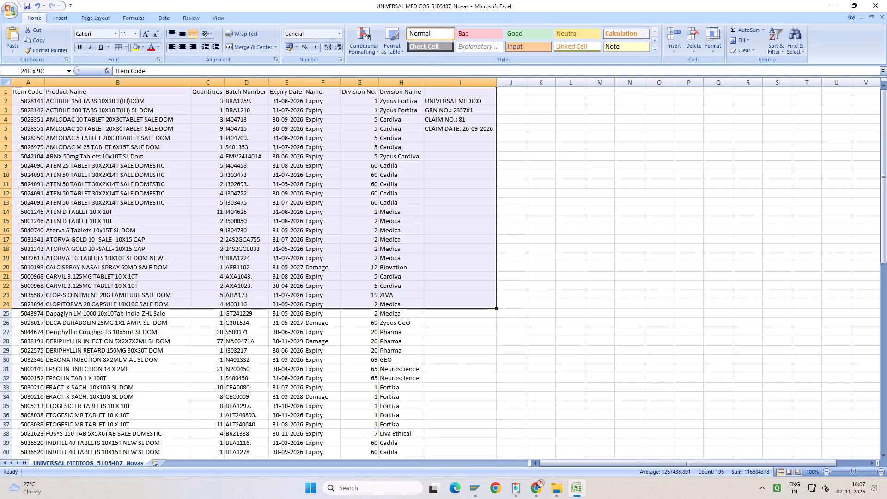
left_click_drag(453, 311, 458, 313)
key("ctrl+shift+Down")
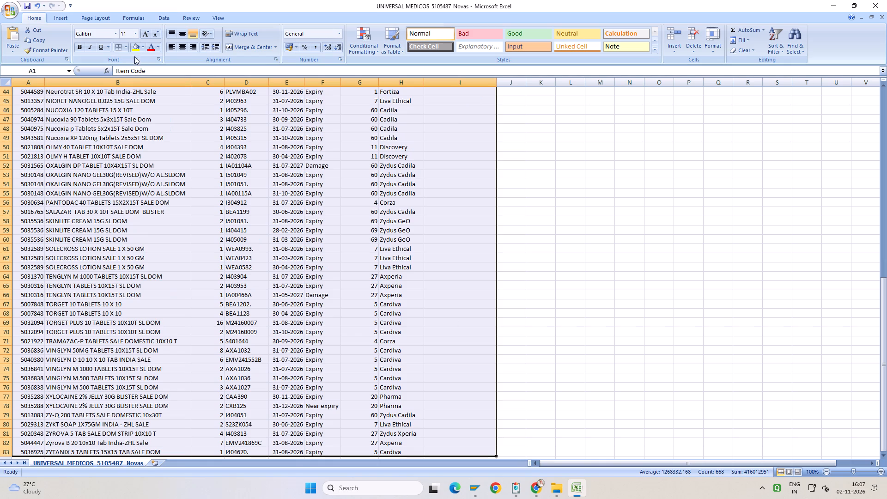
left_click(126, 49)
left_click(153, 118)
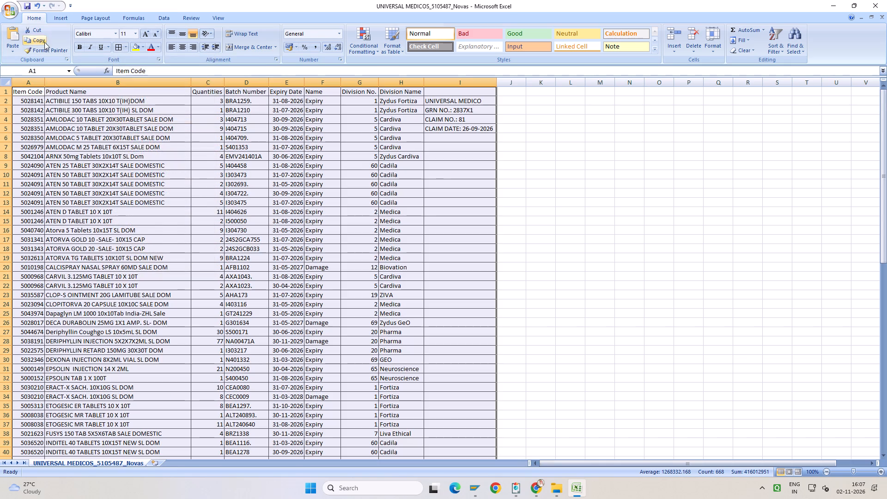
From the print preview, set the Universal Medicos sheet to landscape orientation and 70% of normal size.
left_click(16, 16)
left_click(49, 111)
left_click(90, 95)
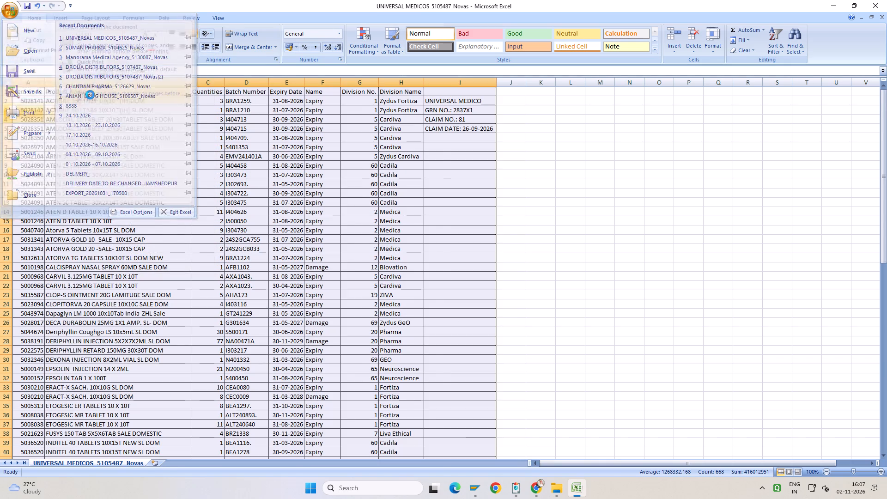
left_click(30, 47)
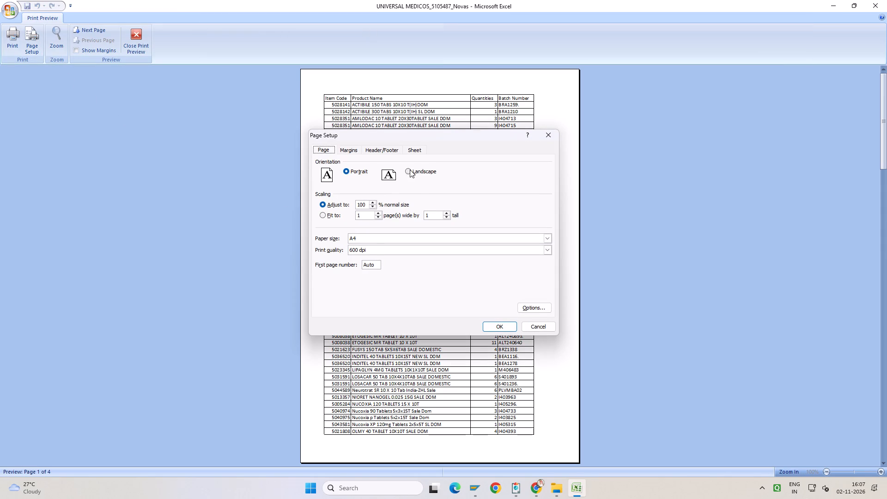
left_click(410, 169)
left_click_drag(365, 206, 346, 205)
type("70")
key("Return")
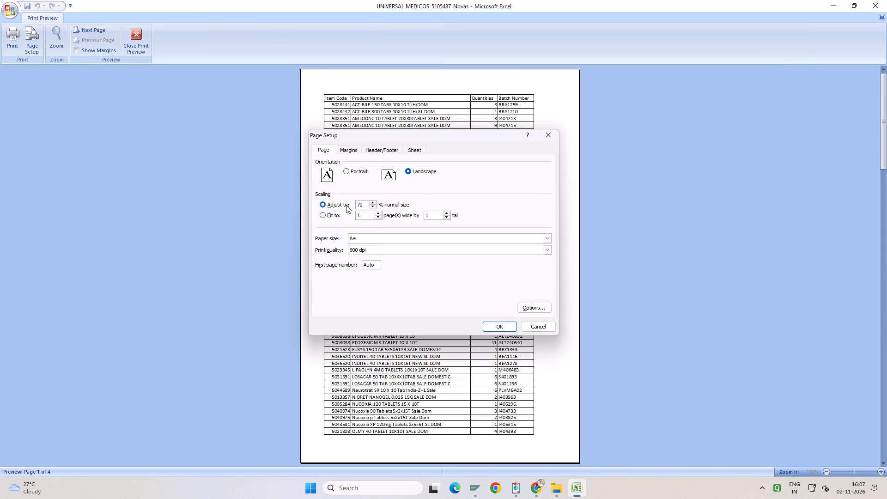
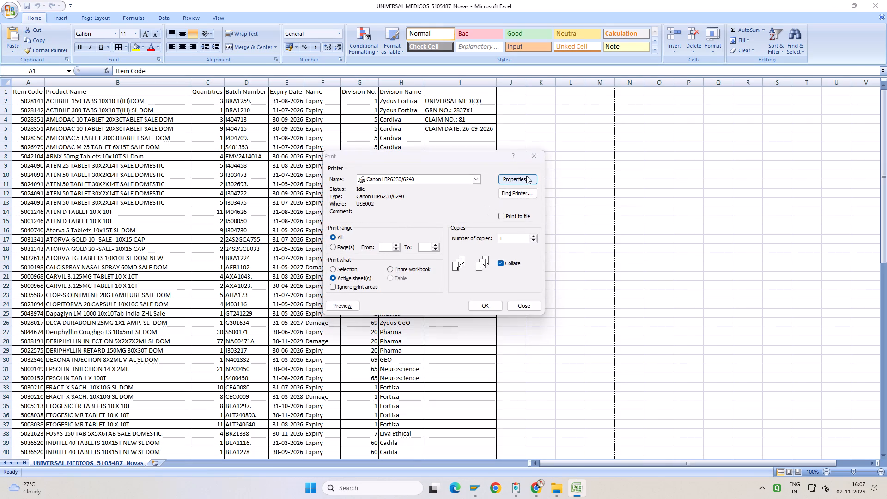
Print the Universal Medicos sheet on the Canon LBP6230/6240 printer with 1-sided printing.
left_click(486, 318)
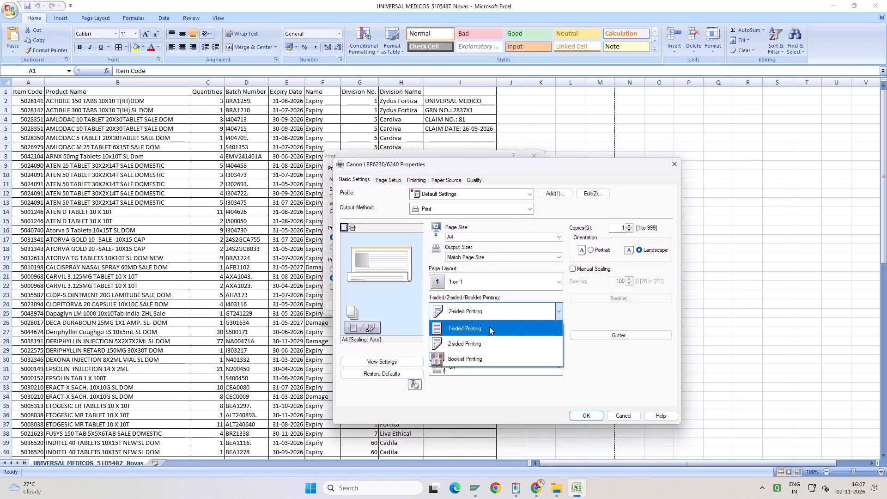
left_click(489, 327)
left_click(599, 380)
left_click(589, 413)
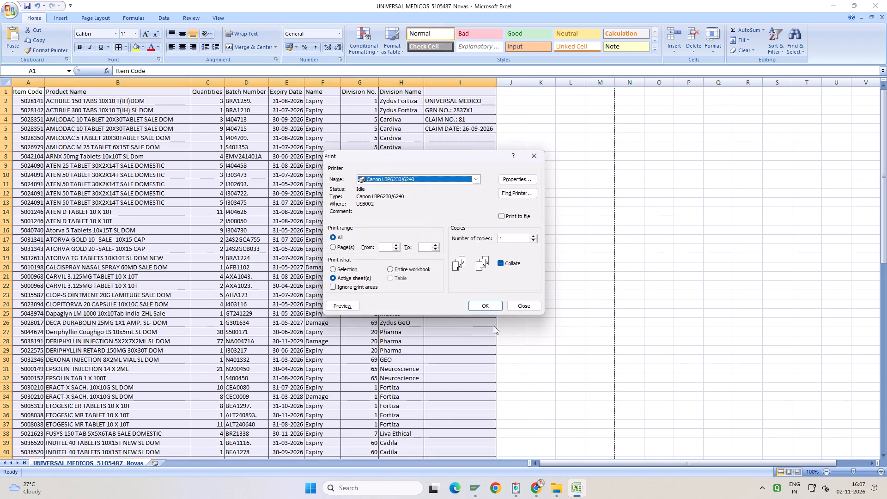
left_click(483, 302)
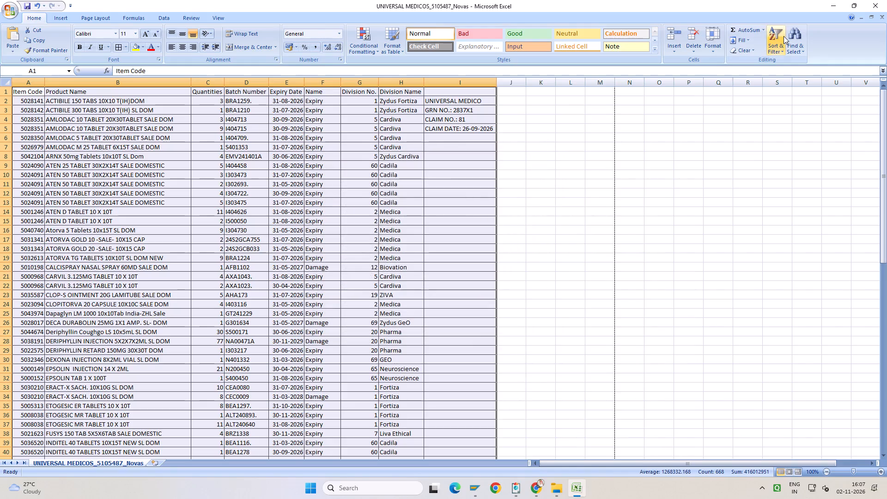
Close the Universal Medicos workbook without saving the changes, and close the 20. NOVEMBER 2026 folder window.
left_click(886, 0)
left_click(445, 267)
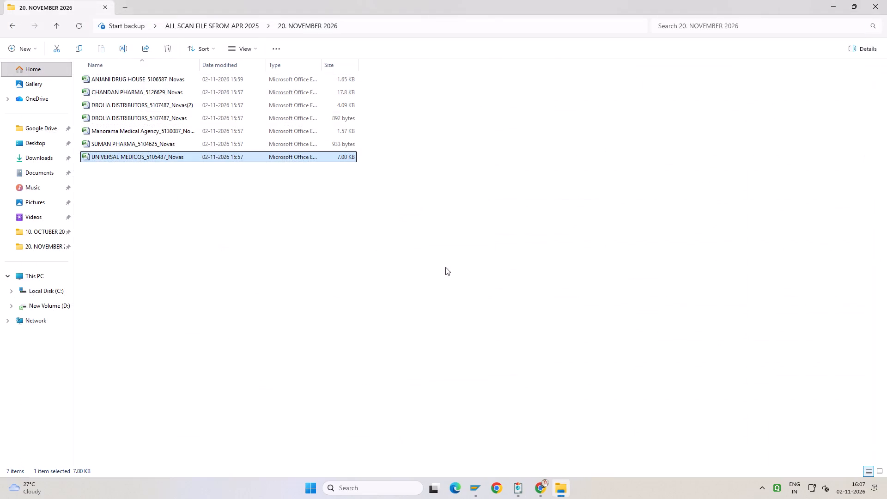
left_click(881, 0)
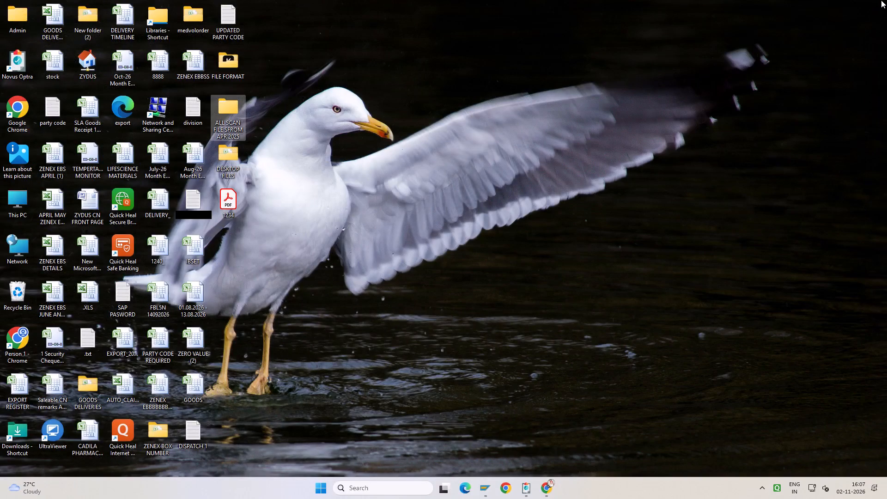
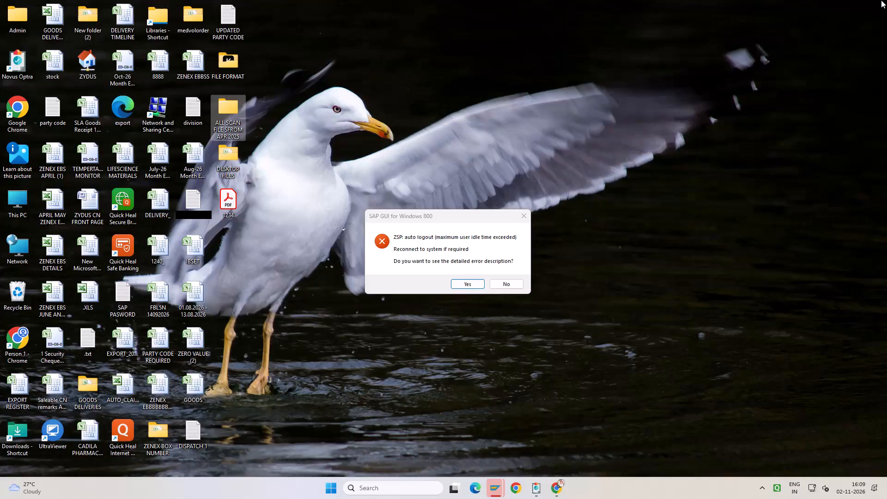
Open the ALL SCAN FILE SFROM APR 2025 folder from the desktop.
key("Return")
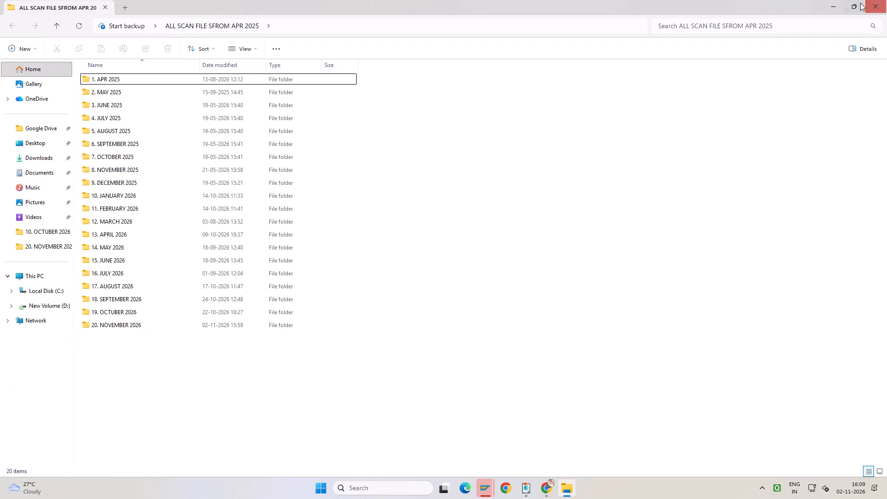
Close the ALL SCAN FILE SFROM APR 2025 folder window and dismiss the SAP GUI auto-logout dialog without viewing the error details.
left_click(875, 7)
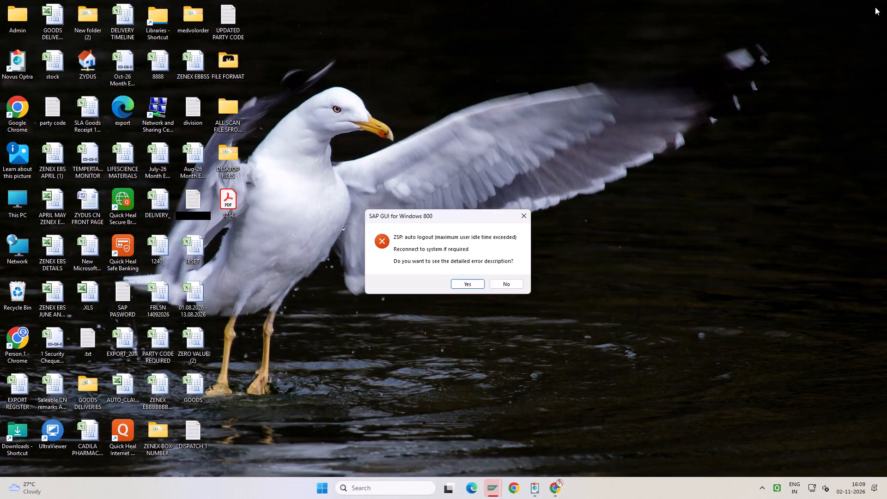
left_click(522, 215)
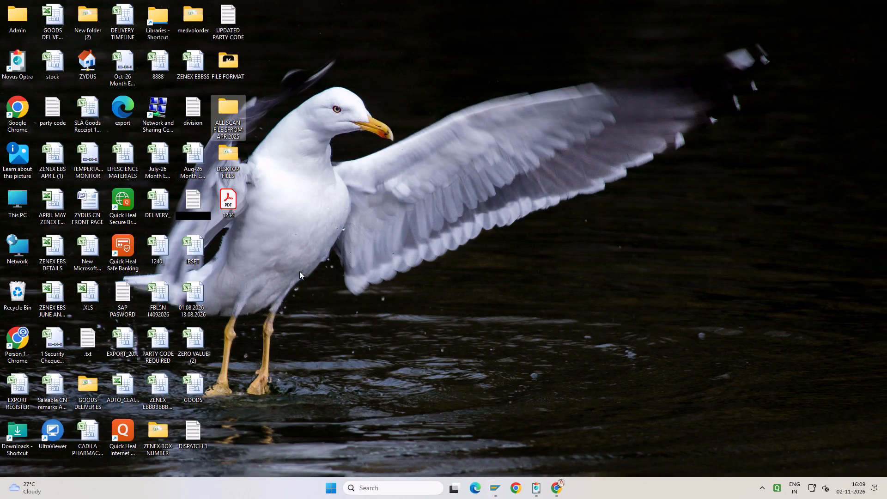
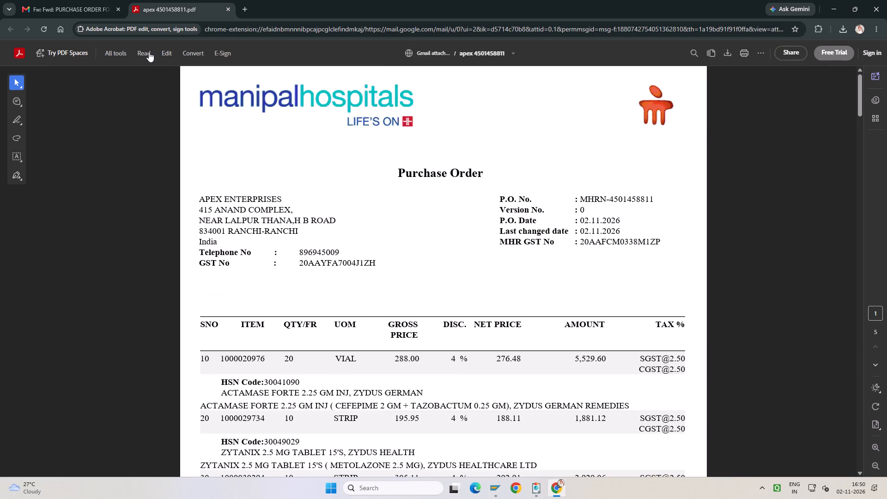
scroll(316, 298, "down", 5)
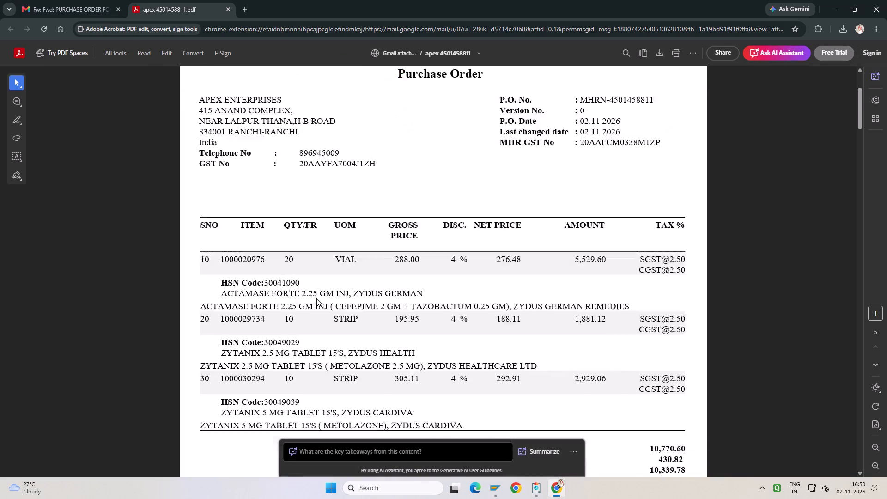
scroll(316, 298, "down", 8)
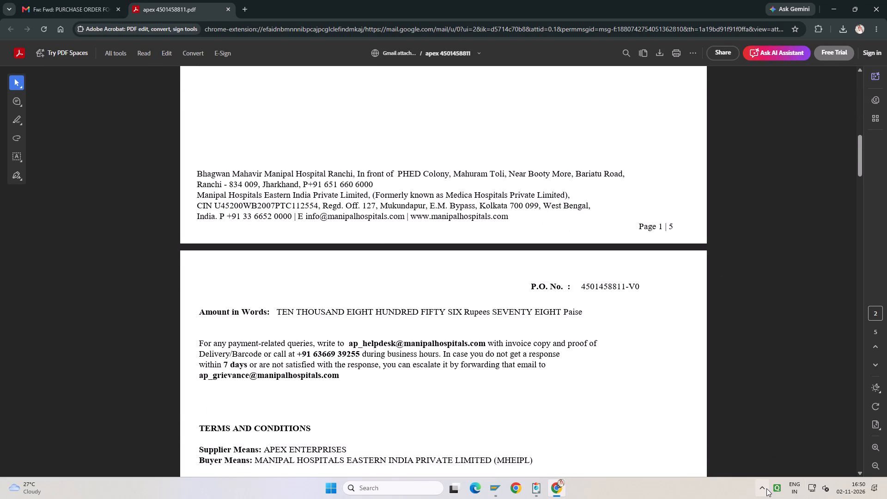
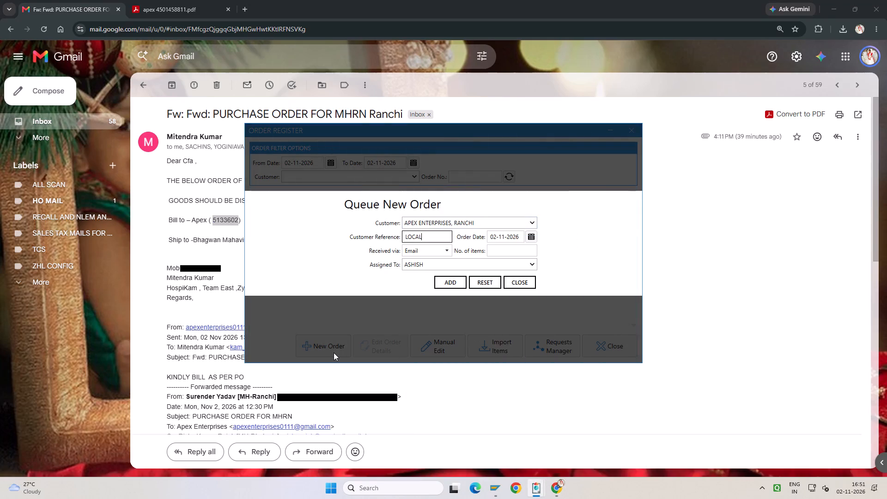
Set the customer reference to 56857 and the number of items to 5, and add the Apex Enterprises, Ranchi order to the queue.
key("BackSpace")
key("BackSpace")
key("BackSpace")
key("BackSpace")
key("BackSpace")
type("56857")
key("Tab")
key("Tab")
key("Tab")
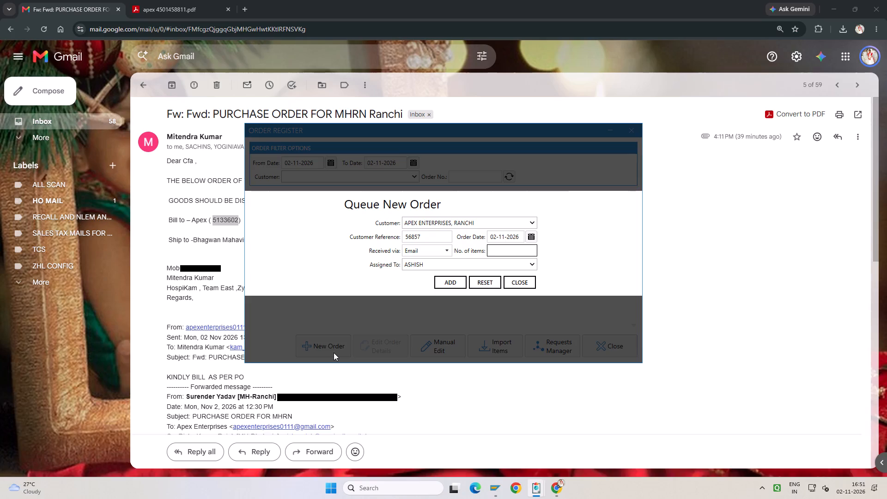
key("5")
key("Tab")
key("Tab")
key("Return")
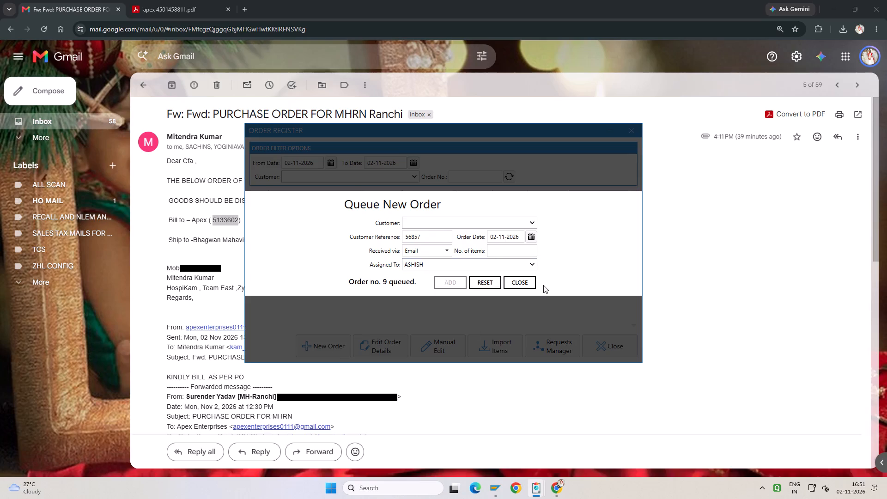
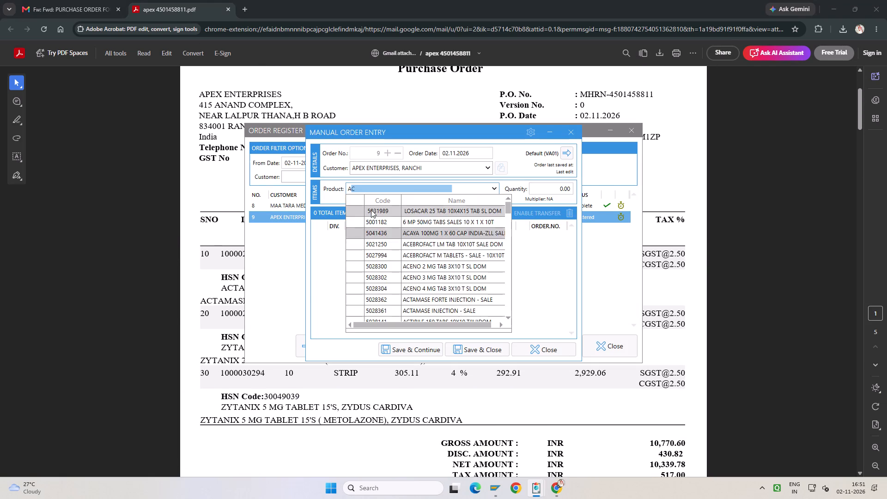
Look up the product ACTAM in the Apex Enterprises, Ranchi manual order and check it against the purchase order's first item.
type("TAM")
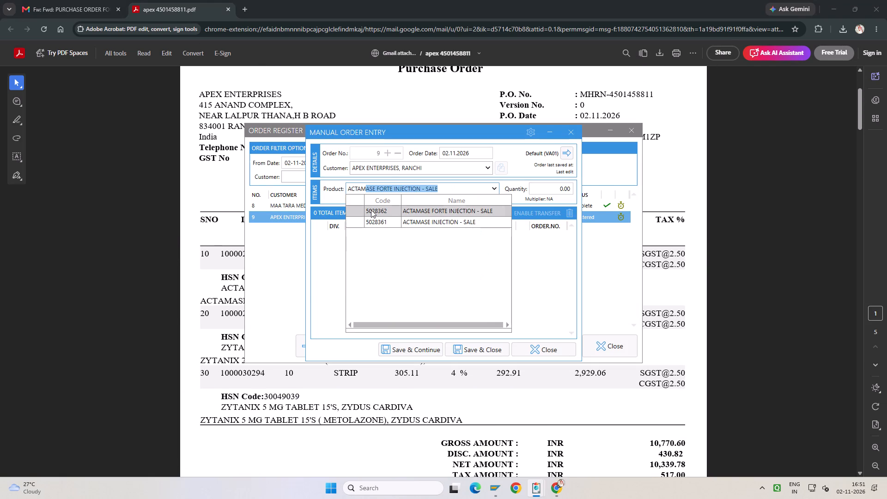
left_click(241, 285)
key("alt+Tab")
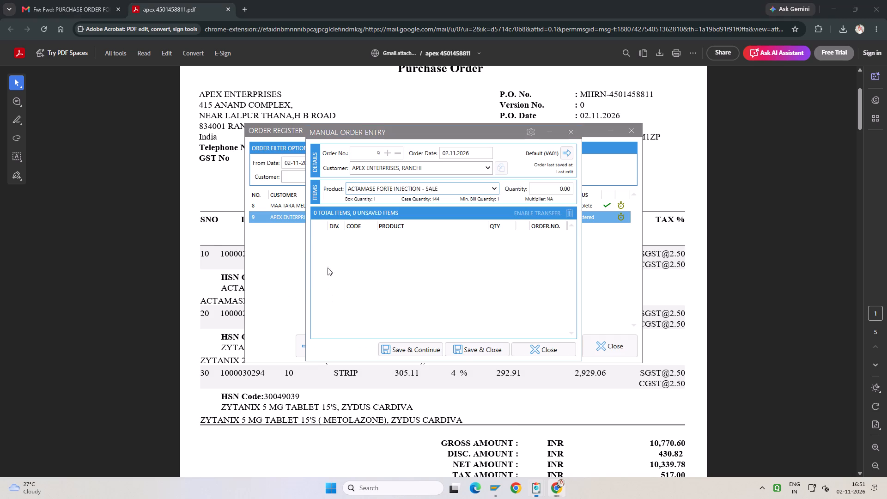
Add ACTAMASE FORTE INJECTION - SALE with quantity 20 to the Apex Enterprises manual order, checking it against the purchase order.
left_click_drag(450, 186, 376, 189)
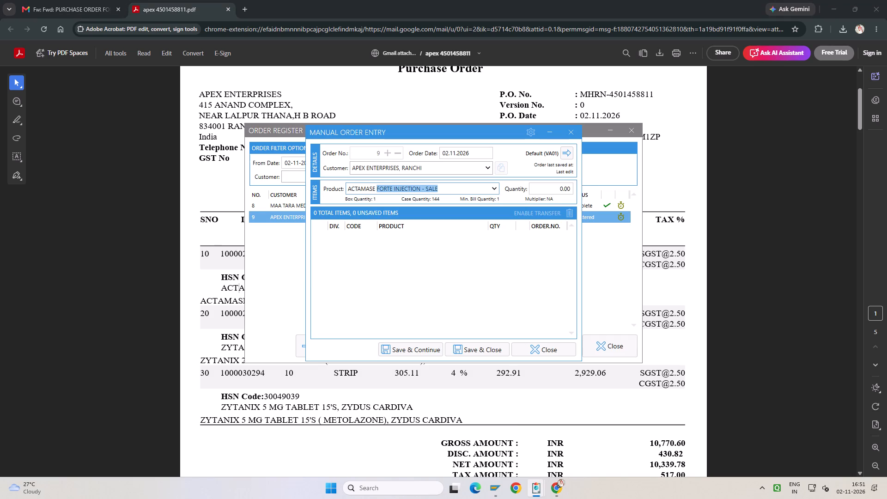
left_click_drag(376, 189, 374, 189)
type("FORTE")
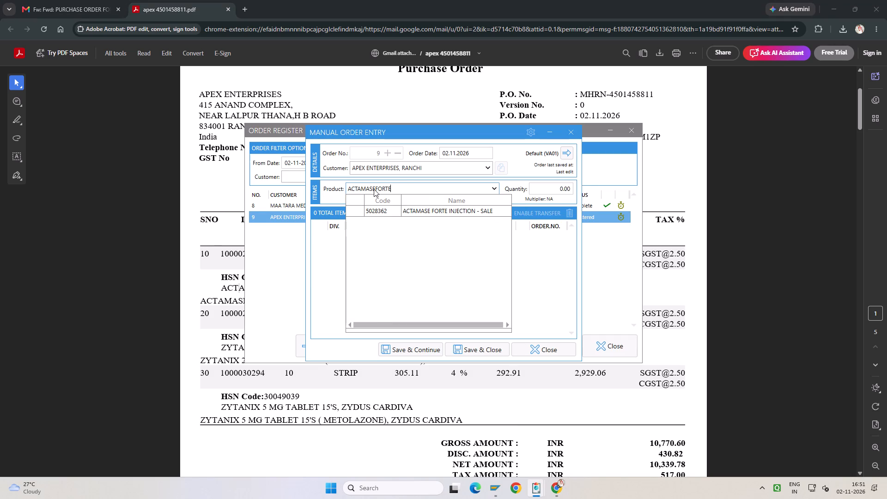
key("Down")
key("Return")
left_click(226, 284)
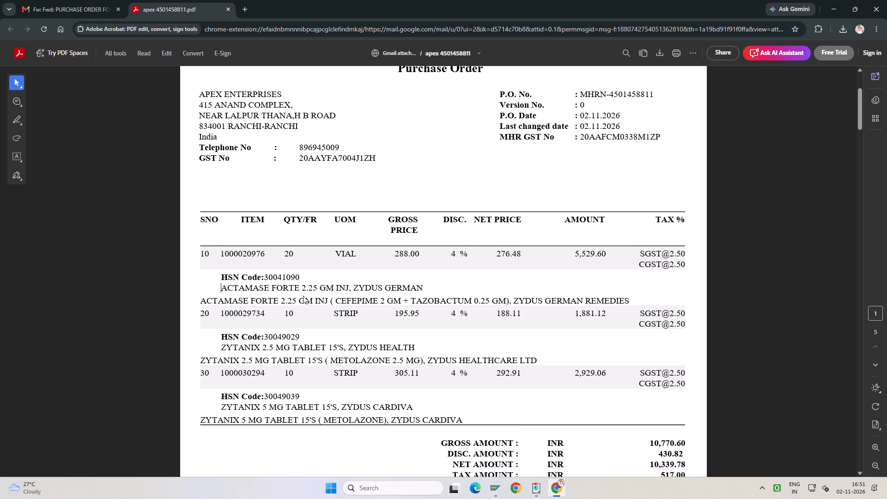
key("alt+Tab")
type("20")
key("Return")
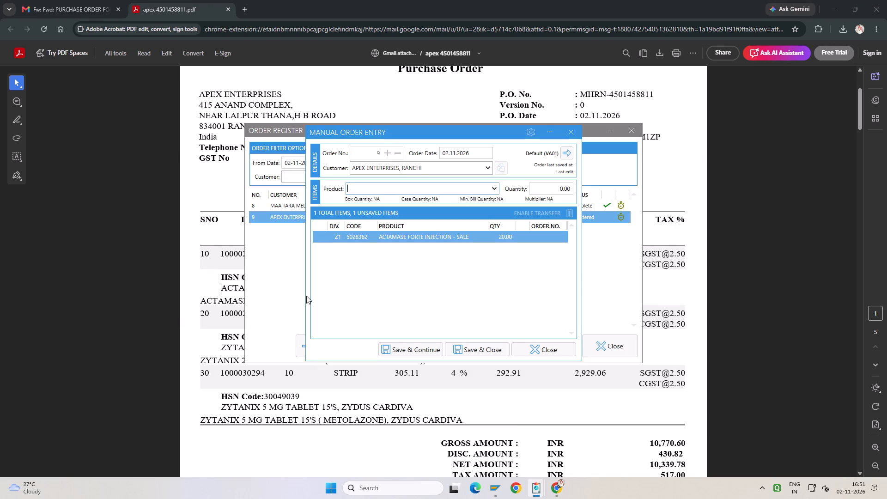
Look up Zytanix and choose ZYTANIX 2.5 TABLETS 15X15 TAB SALE DOM as the second product, matching the purchase order.
type("ZT")
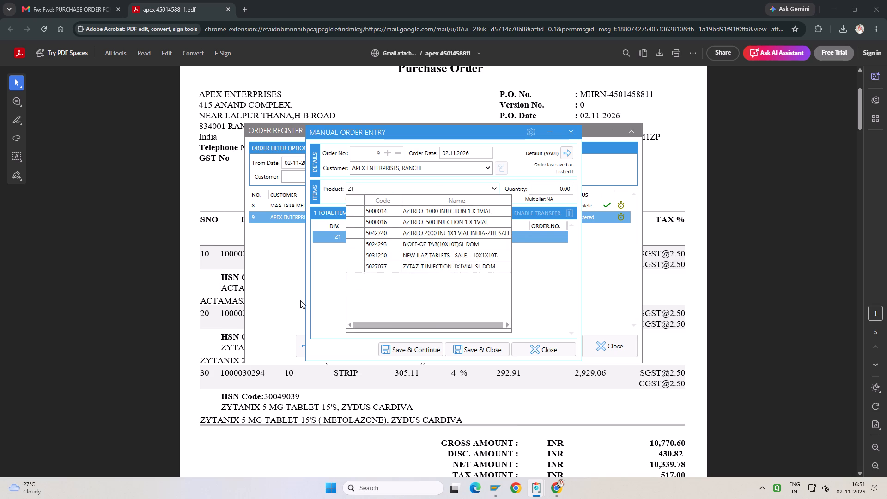
key("BackSpace")
type("YATBNIX")
key("BackSpace")
key("BackSpace")
key("BackSpace")
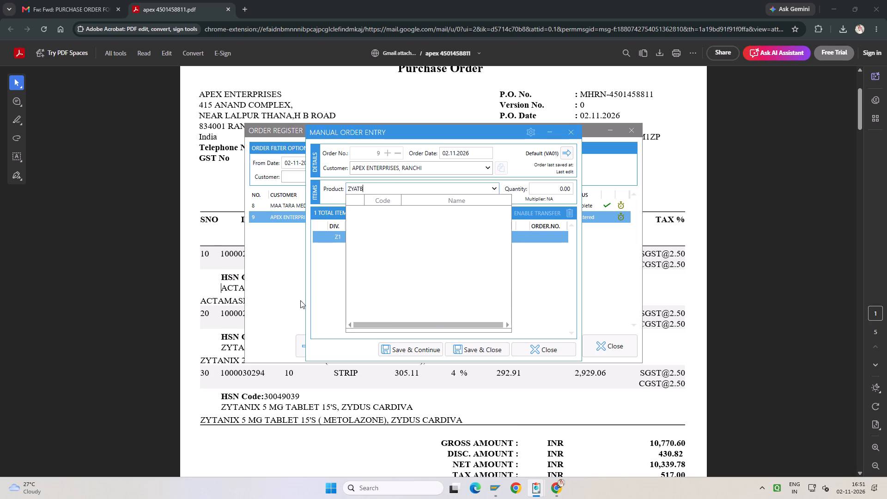
key("BackSpace")
key("BackSpace")
key("BackSpace")
type("TANIX")
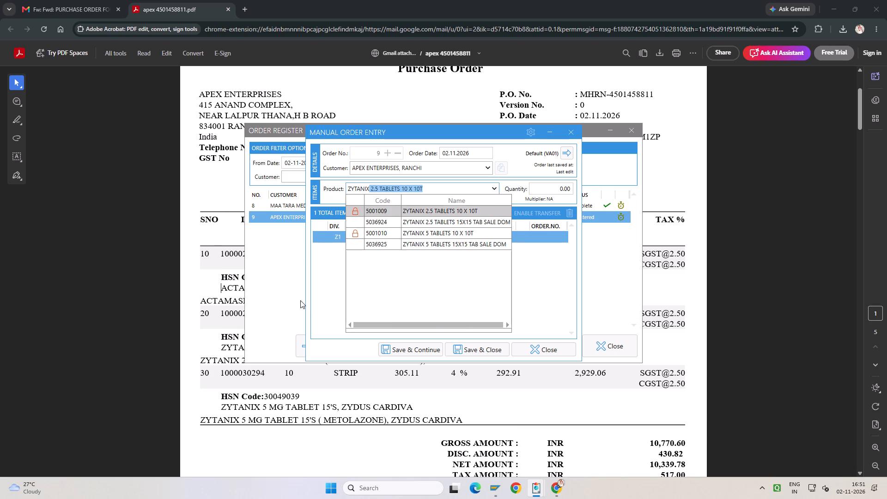
left_click(214, 321)
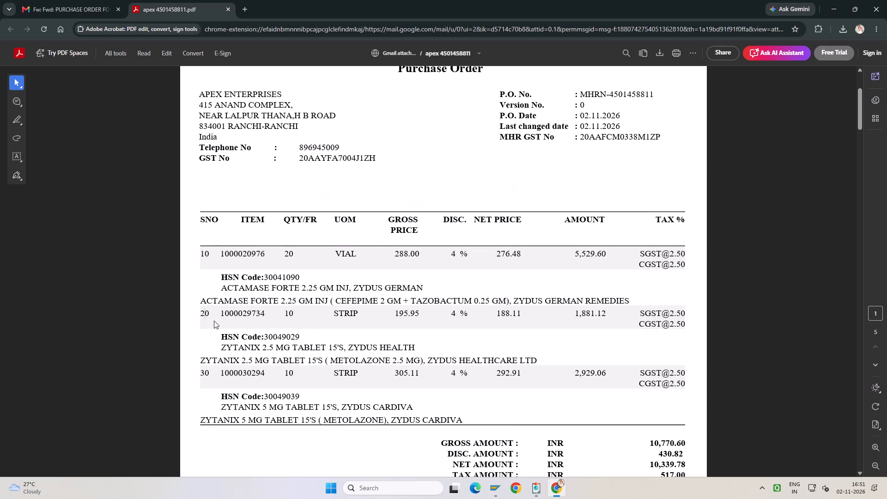
key("alt+Tab")
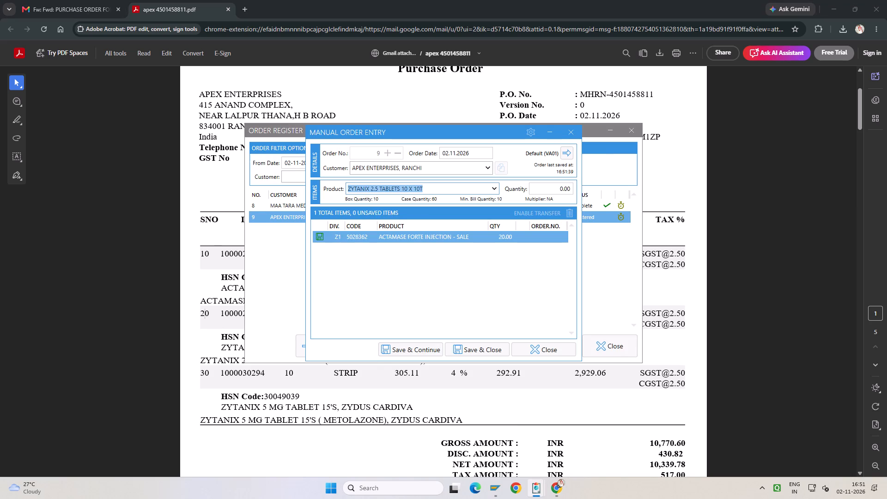
left_click_drag(430, 189, 369, 188)
key("2")
key("Down")
key("Down")
key("Return")
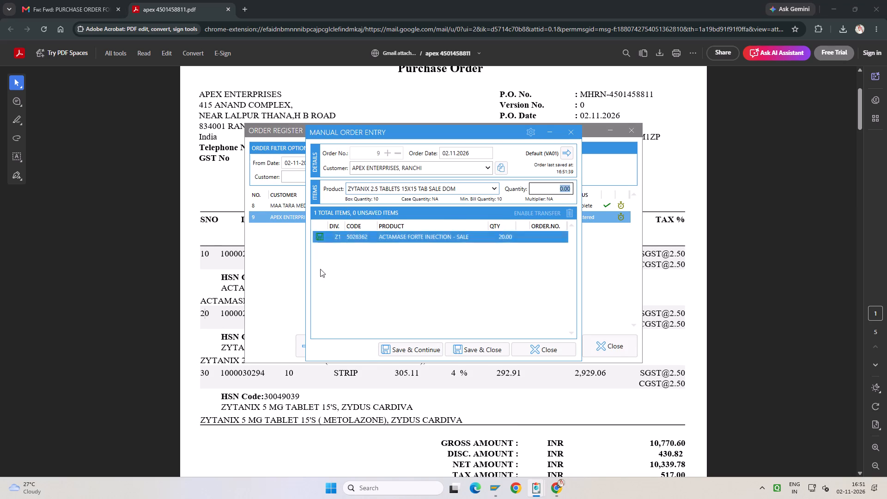
Add ZYTANIX 2.5 TABLETS to the Apex Enterprises manual order with quantity 15, after consulting the purchase order.
left_click(219, 330)
key("alt+Tab")
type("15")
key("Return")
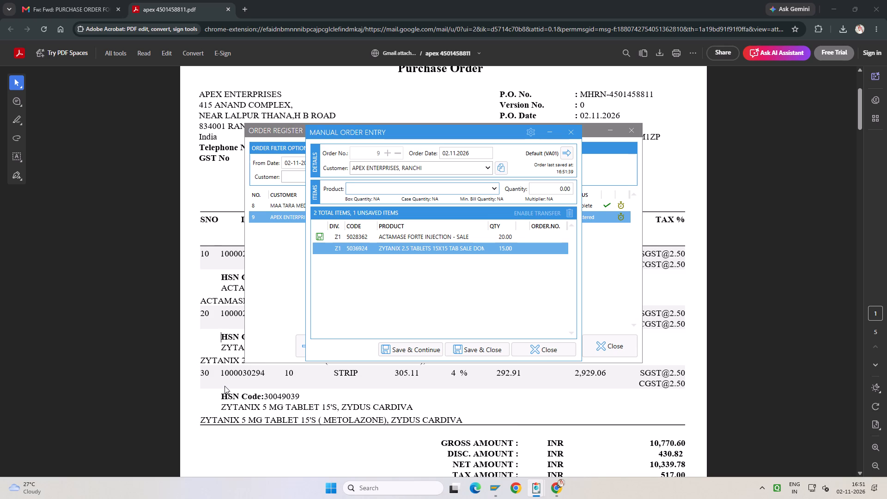
Add ZYTANIX 5 TABLETS 15X15 TAB SALE DOM to the manual order with quantity 15.
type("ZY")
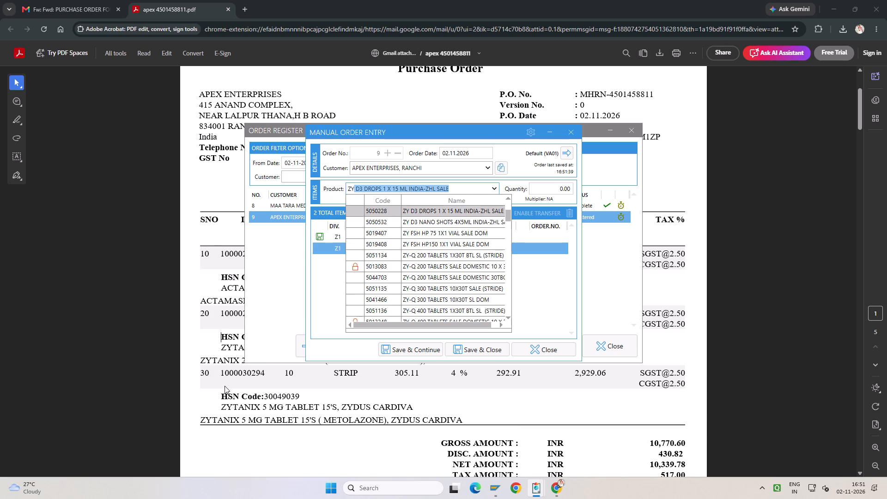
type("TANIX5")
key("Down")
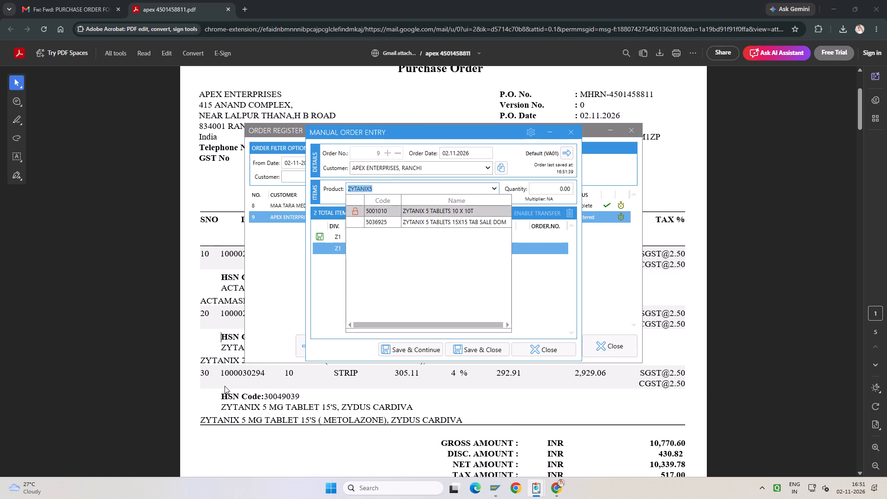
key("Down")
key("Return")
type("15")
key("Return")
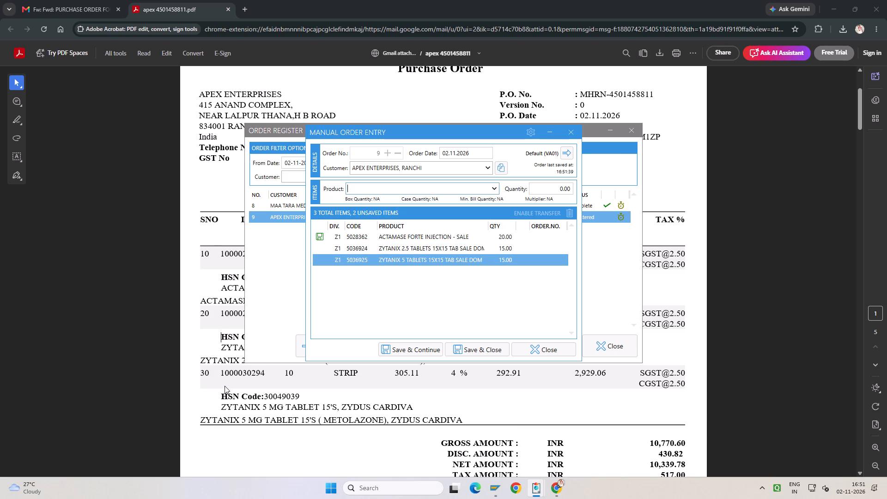
Review the purchase order PDF beyond its first page for any further items, and return to its item table.
left_click(216, 376)
scroll(352, 377, "down", 10)
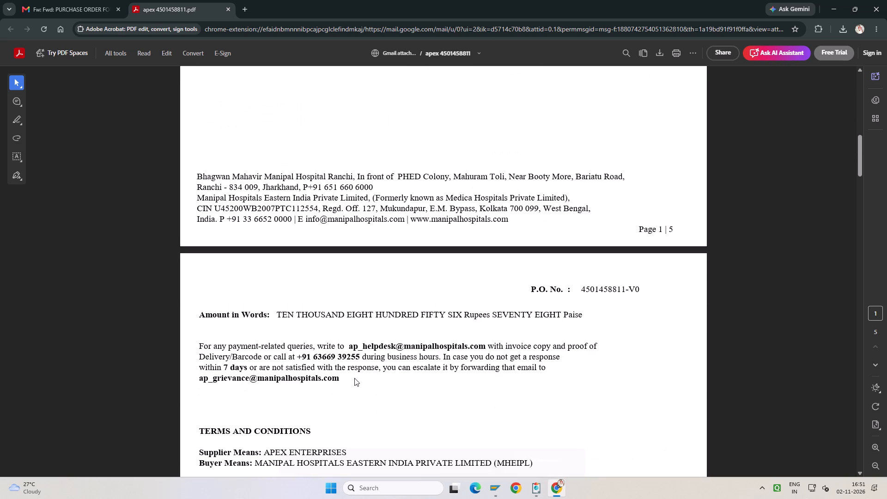
scroll(354, 378, "down", 5)
scroll(354, 378, "up", 18)
scroll(354, 378, "up", 4)
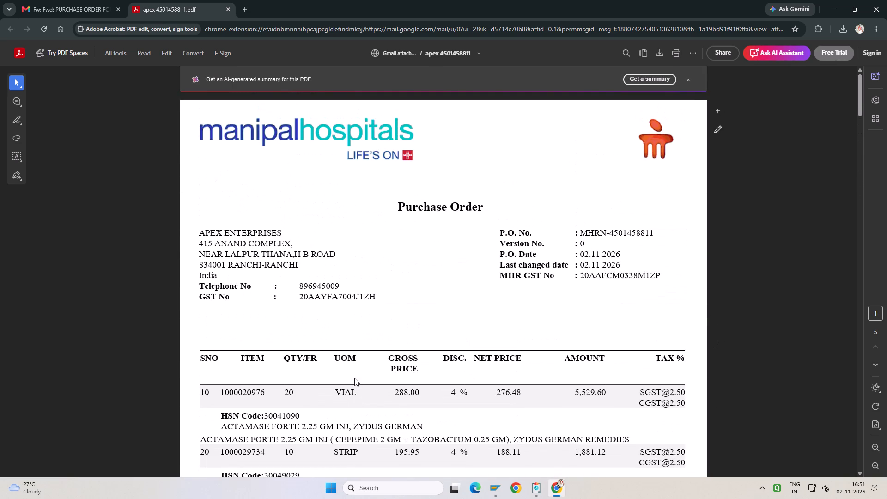
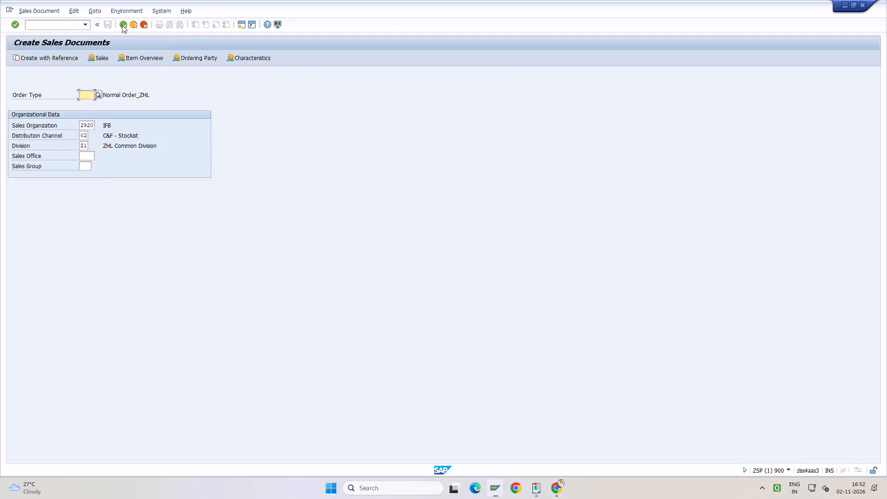
Create a Flat Rate Order_ZHL sales document with the distribution channel set to 03.
key("space")
key("Down")
key("Down")
key("Return")
key("Down")
key("Down")
key("ctrl+a")
type("03")
key("Return")
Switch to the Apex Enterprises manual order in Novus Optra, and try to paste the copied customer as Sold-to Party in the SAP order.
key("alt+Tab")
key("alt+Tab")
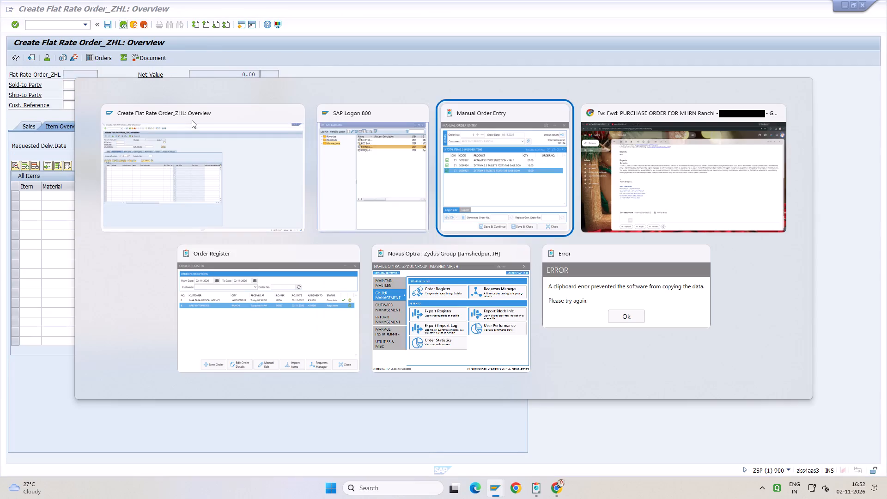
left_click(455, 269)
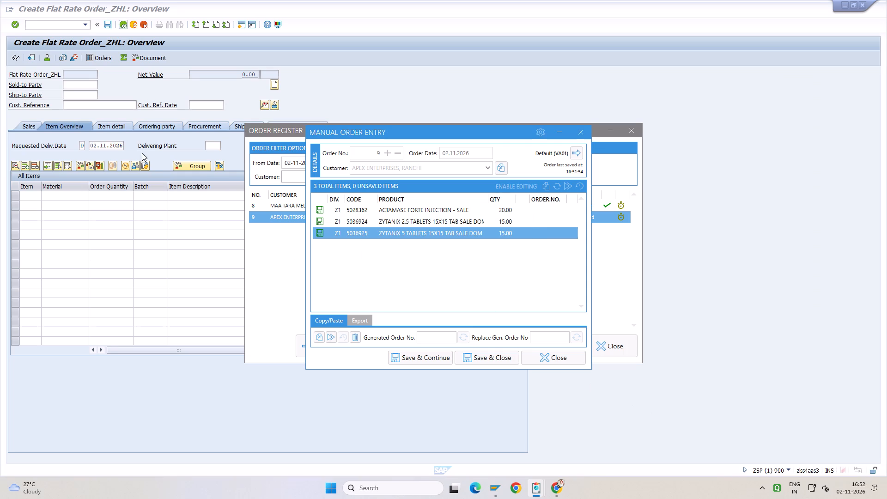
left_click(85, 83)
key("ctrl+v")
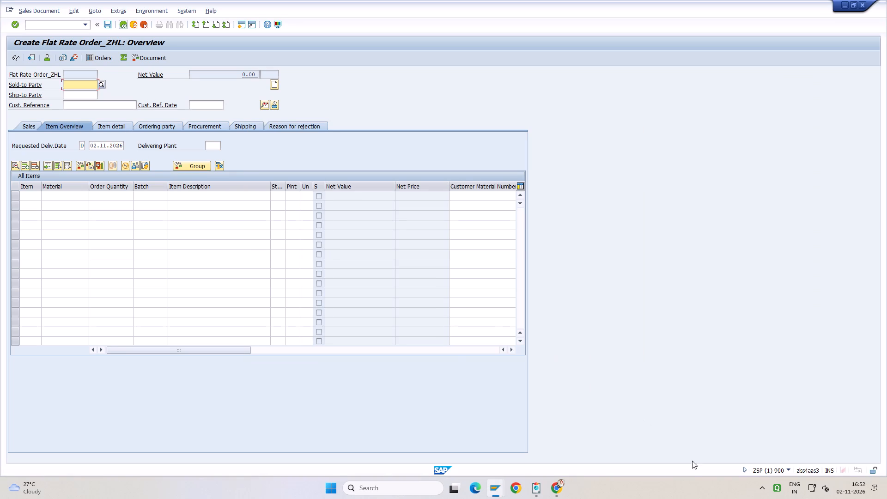
Show the hidden background apps in the system tray.
left_click(761, 487)
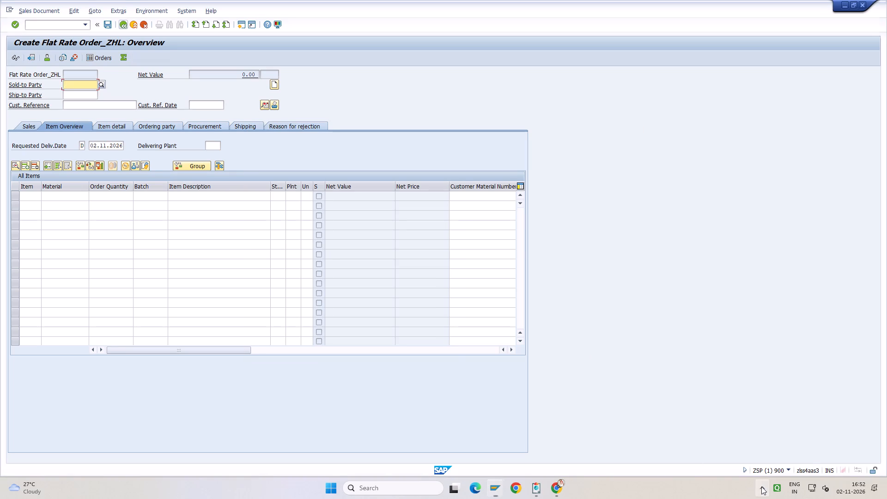